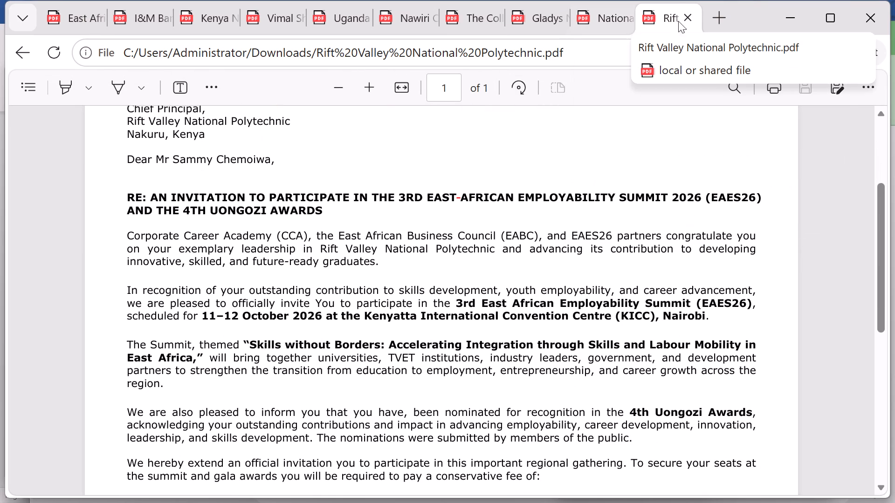
Minimize the browser window showing the Rift Valley National Polytechnic invitation letter.
left_click(788, 14)
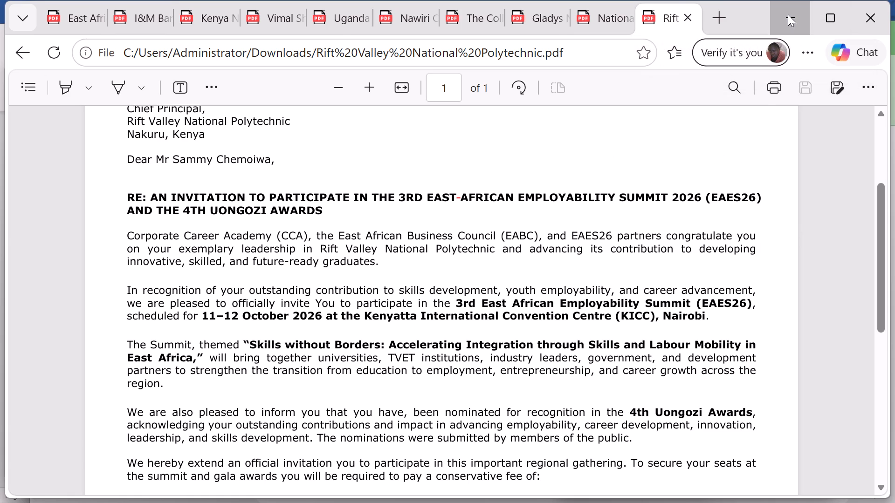
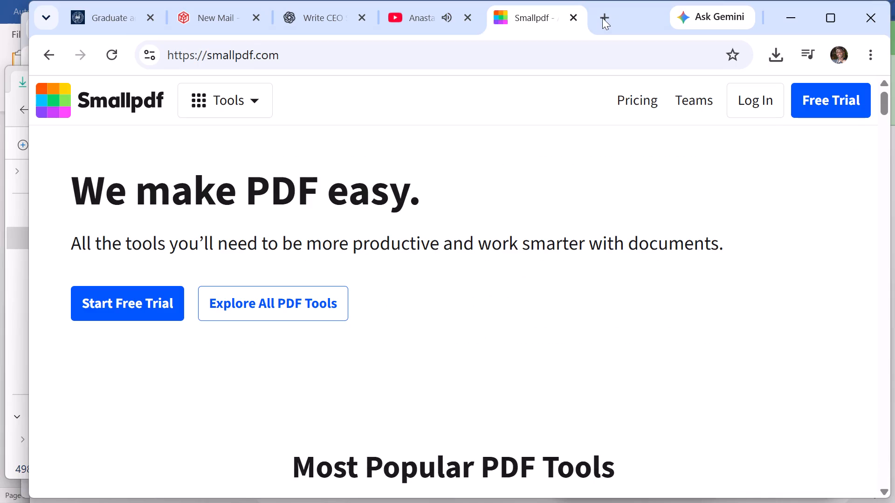
Load the Rift Valley National Polytechnic PDF from the Downloads folder into Smallpdf's PDF Converter.
left_click(258, 96)
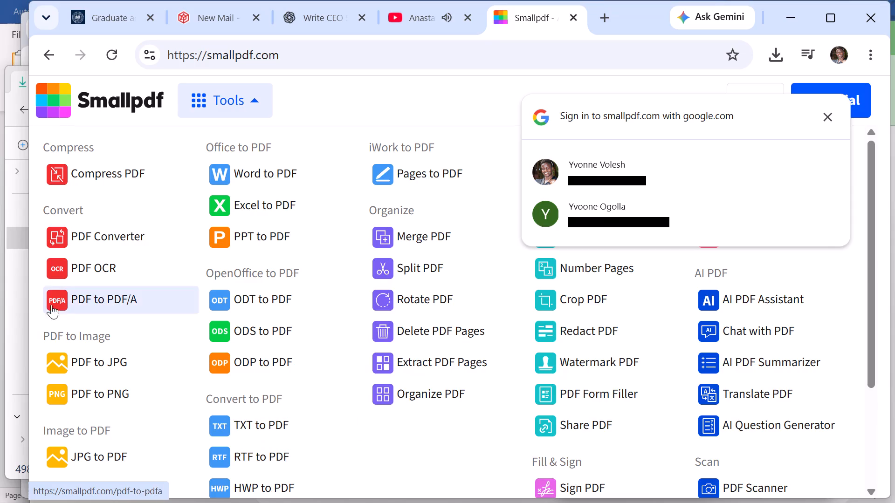
left_click(106, 241)
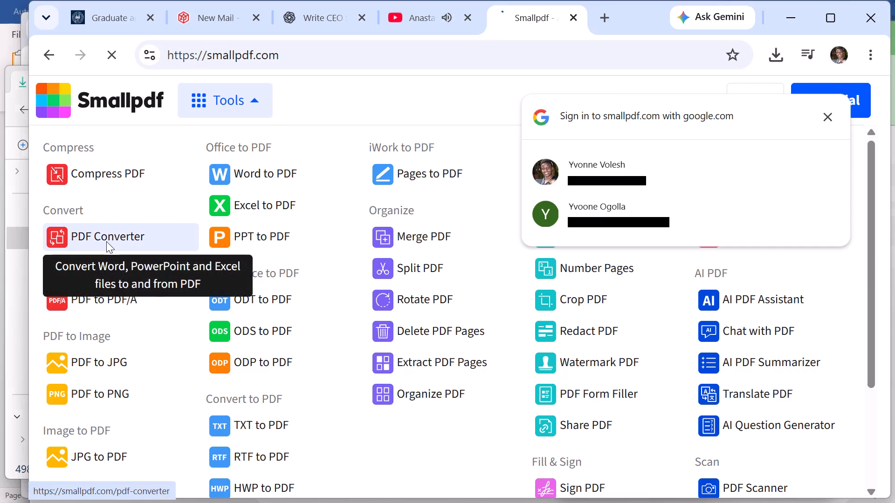
left_click(106, 241)
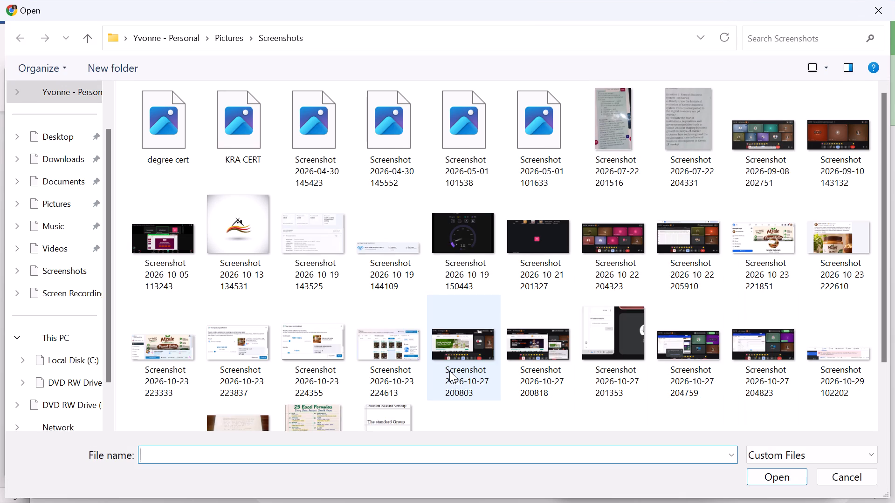
left_click(449, 371)
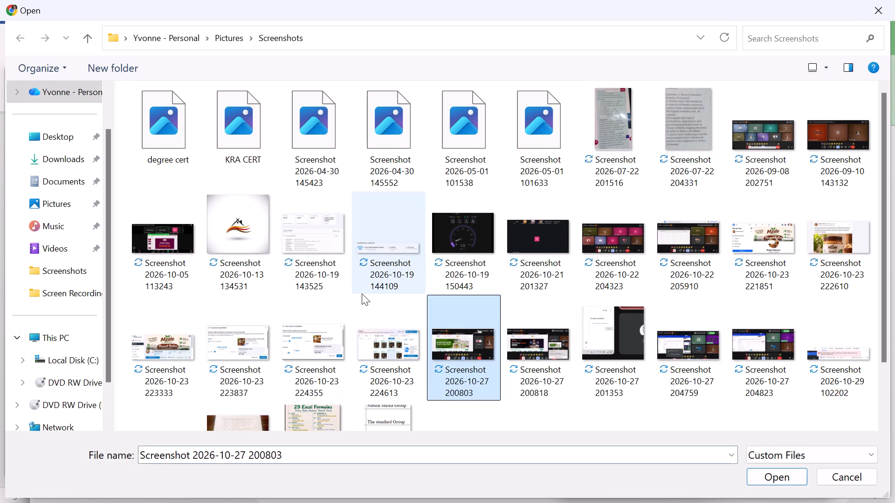
left_click(61, 155)
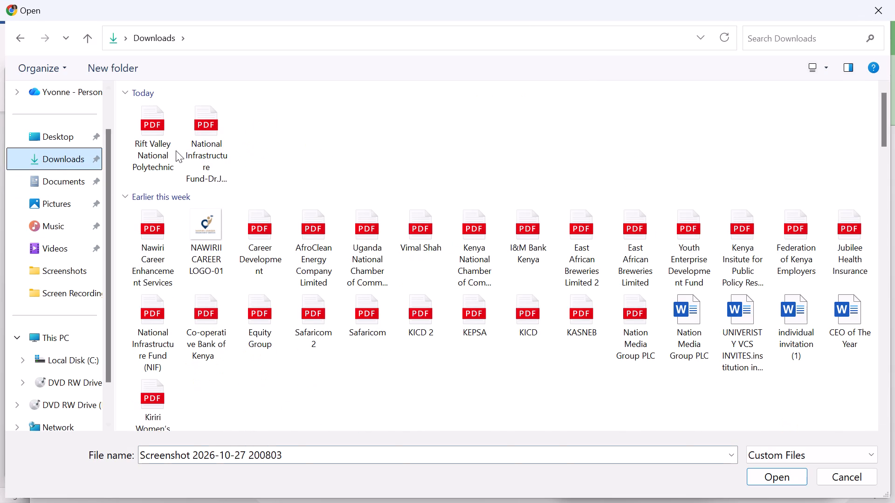
left_click(149, 139)
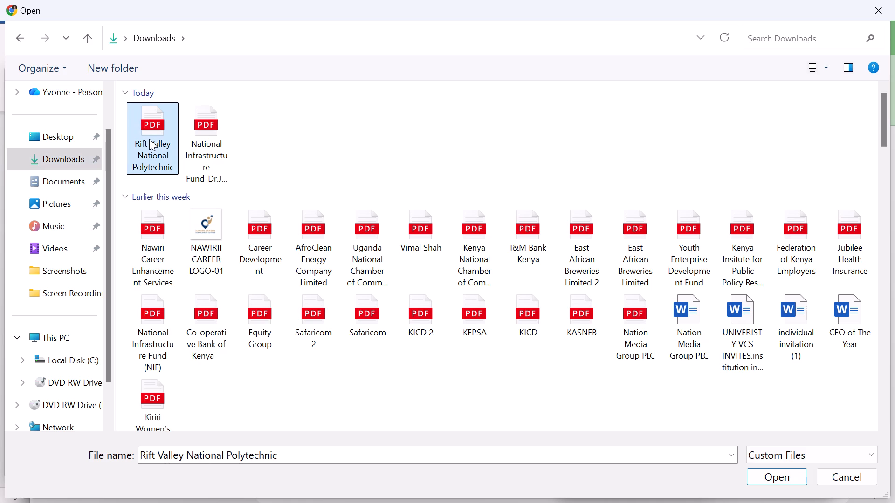
left_click(774, 476)
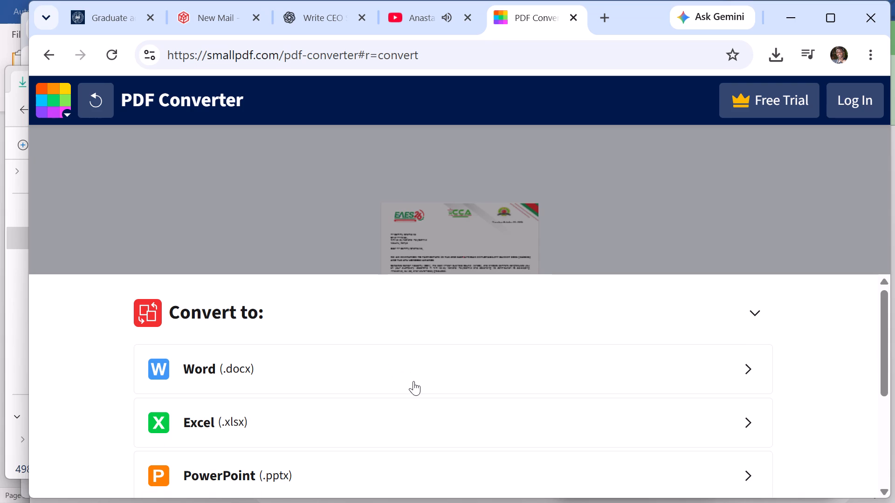
Convert the PDF to Word (.docx) with Basic conversion and save it in Downloads as Rift Valley National Polytechnic.
left_click(413, 381)
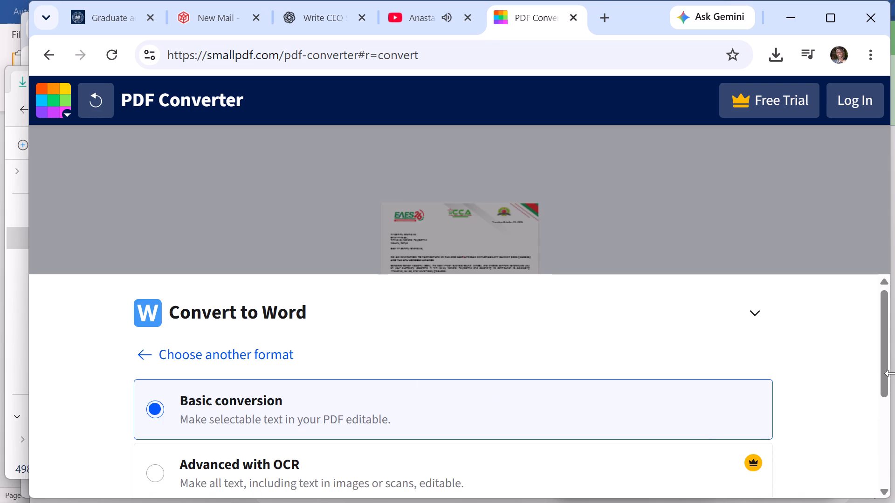
left_click_drag(885, 374, 894, 502)
left_click(456, 454)
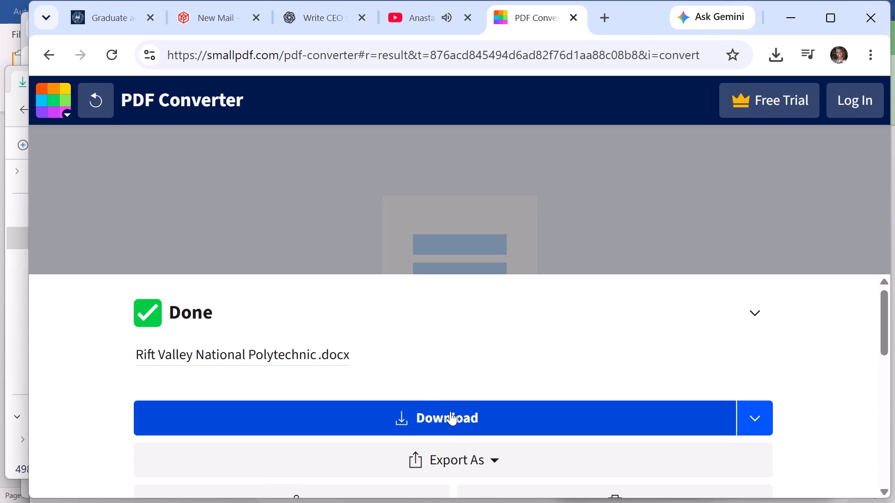
left_click(448, 411)
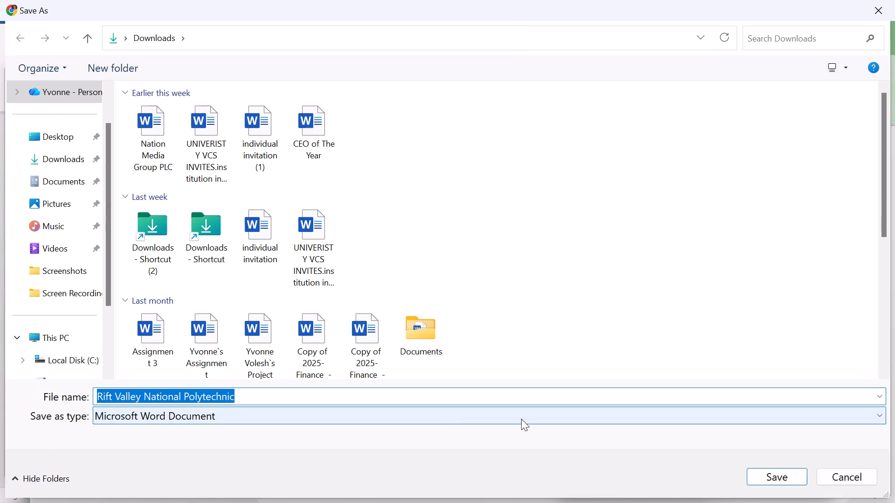
left_click(775, 477)
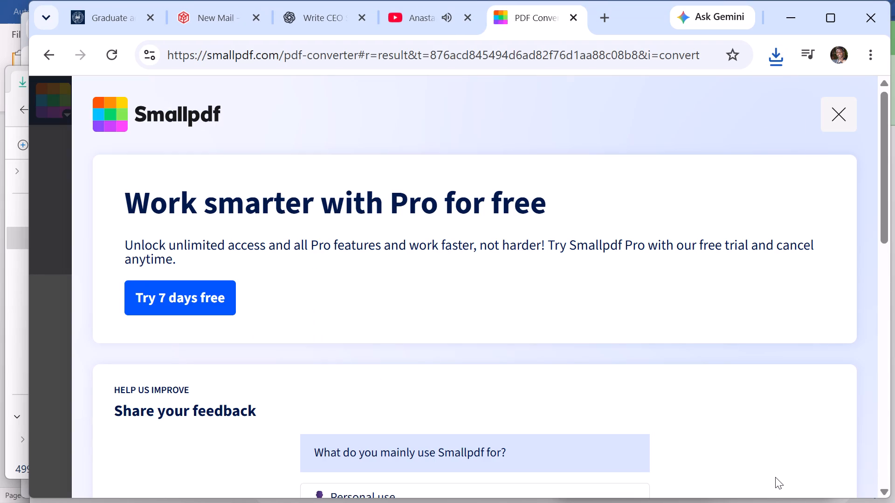
Open the newly downloaded Rift Valley National Polytechnic document in Word.
left_click_drag(775, 477, 667, 332)
left_click(737, 98)
left_click(771, 55)
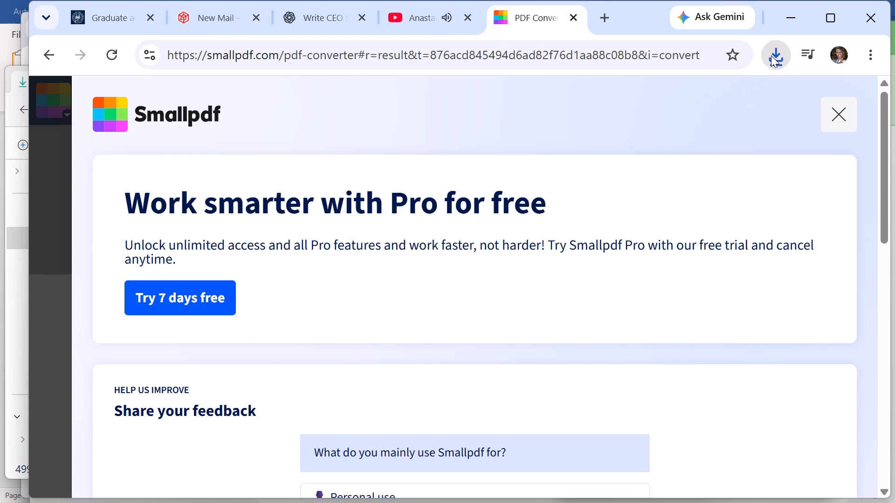
double_click(603, 126)
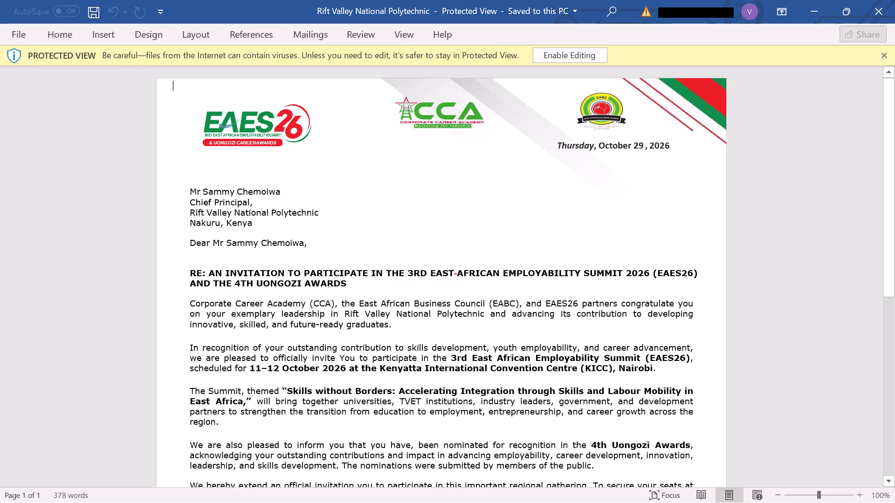
Enable editing of the protected Rift Valley National Polytechnic letter so its date can be changed.
left_click(645, 145)
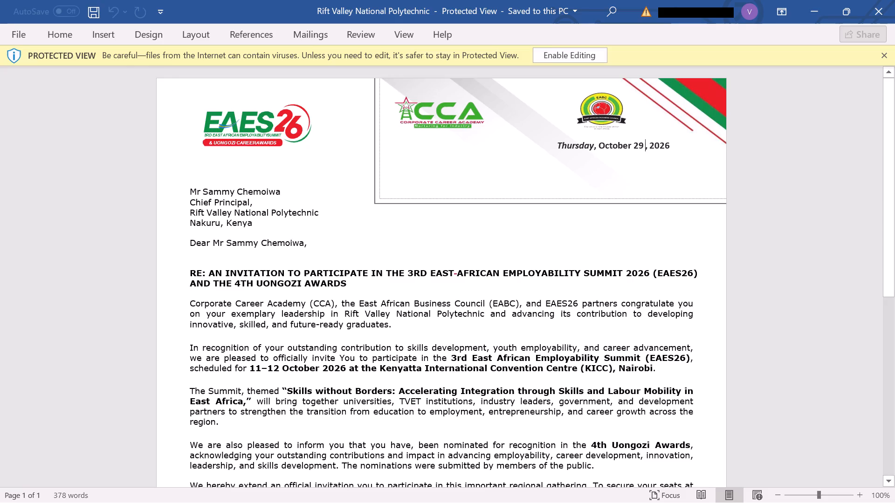
key("BackSpace")
key("BackSpace")
key("BackSpace")
left_click(562, 49)
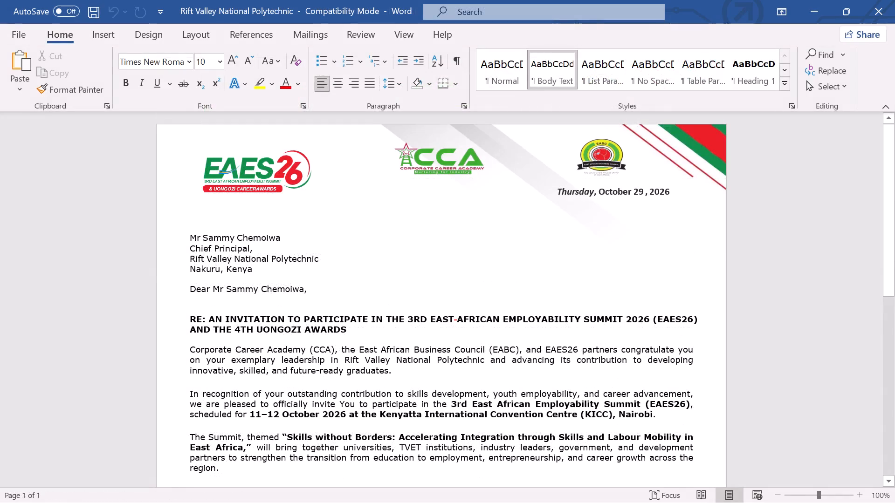
Delete "Thursday, October 29" from the date line in the letterhead, keeping the year 2026.
double_click(604, 186)
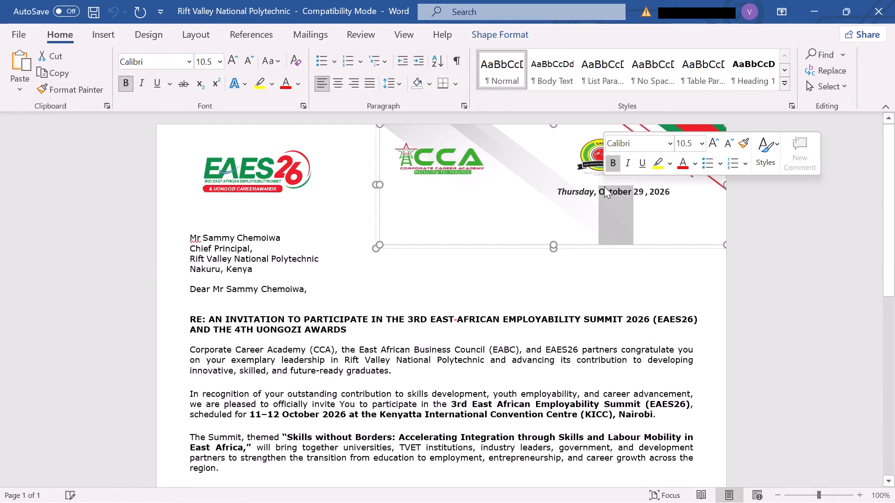
left_click(647, 205)
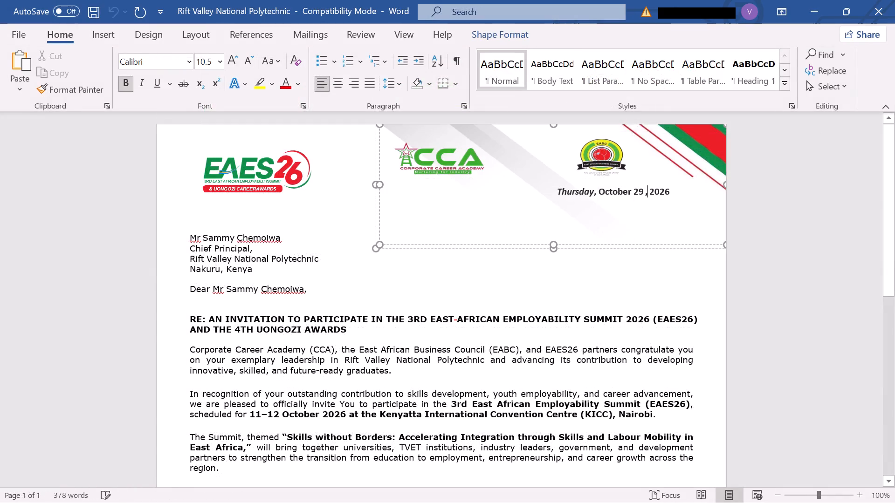
left_click(643, 192)
left_click_drag(643, 192, 601, 192)
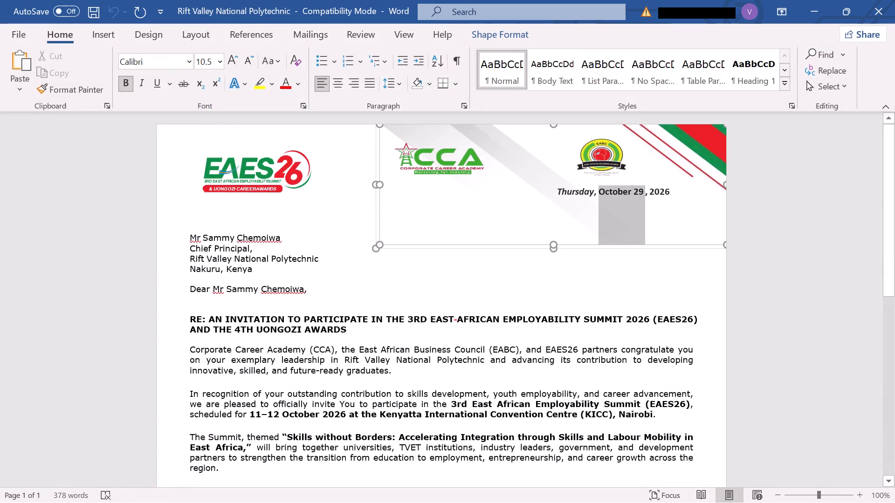
left_click_drag(601, 192, 544, 195)
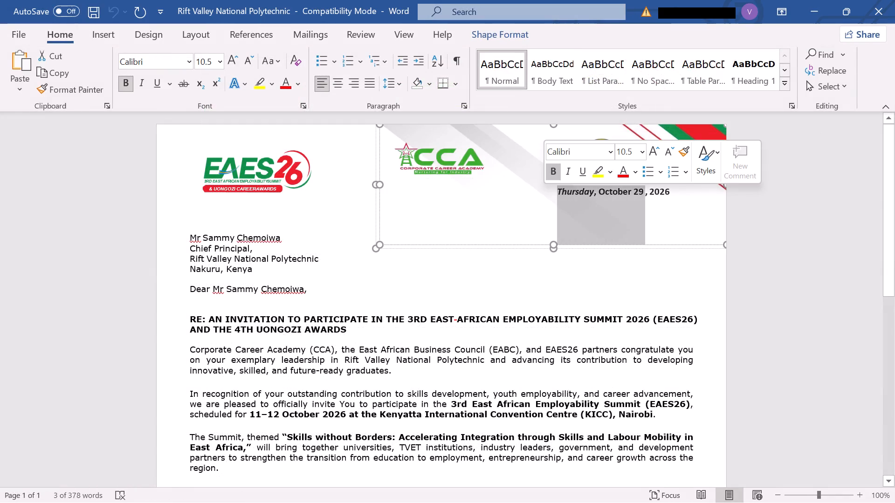
key("BackSpace")
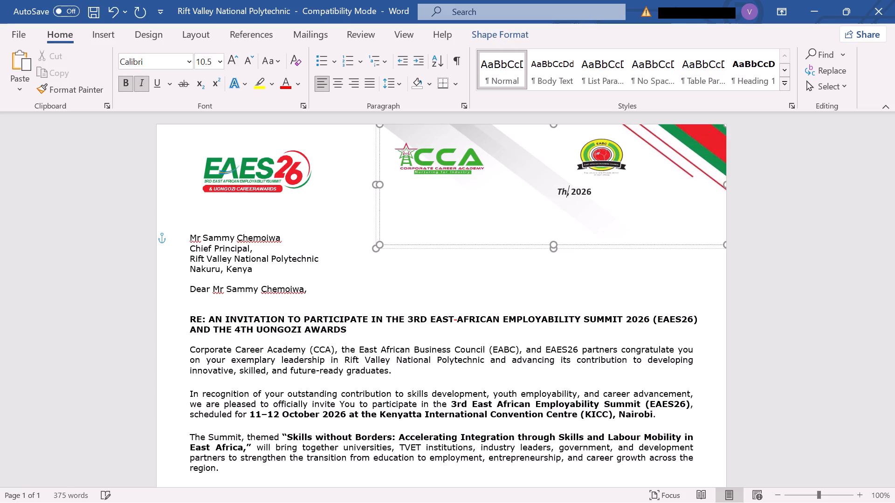
Complete the letter's date under the header logos so it reads Thursday, November 5th 2026.
type("urs")
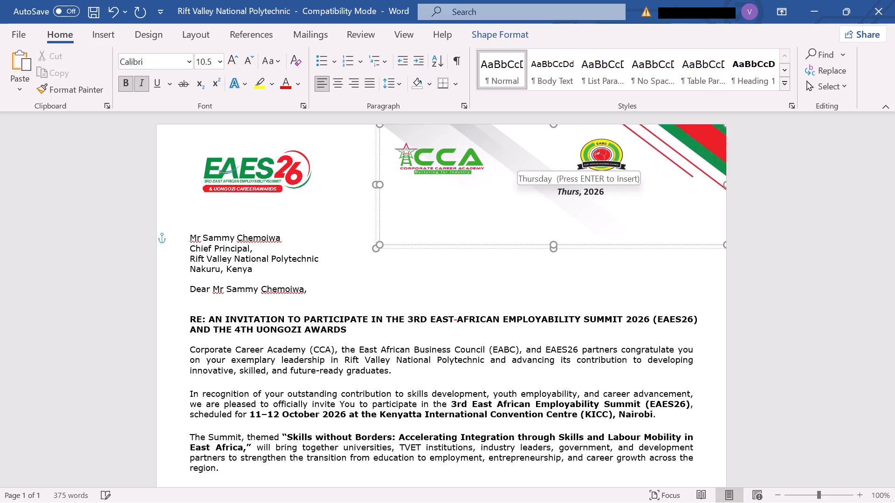
type("day")
key("Right")
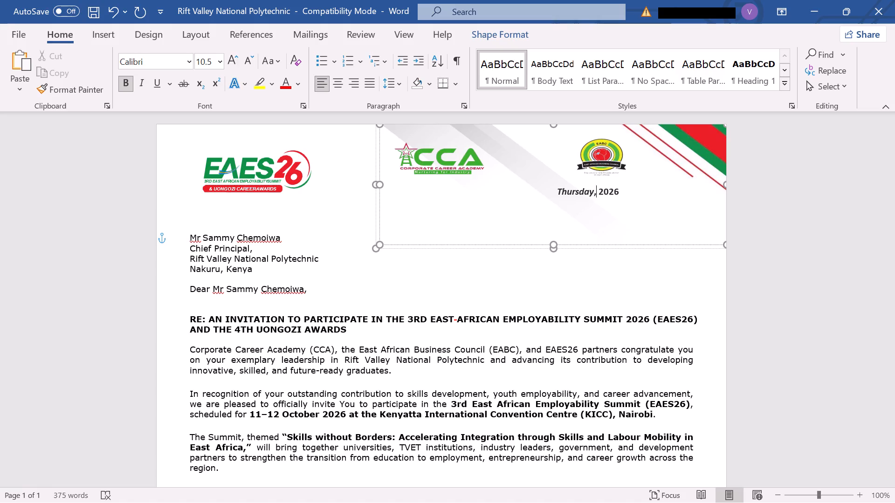
type("ovember")
key("space")
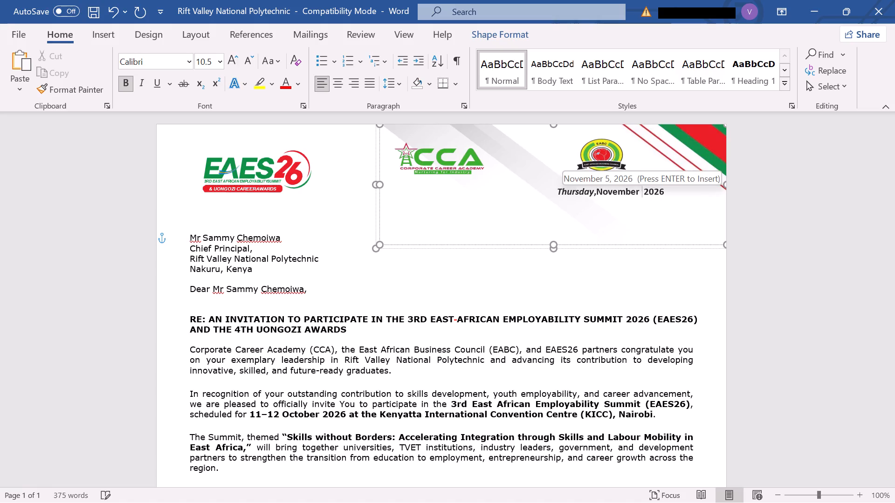
type("5th")
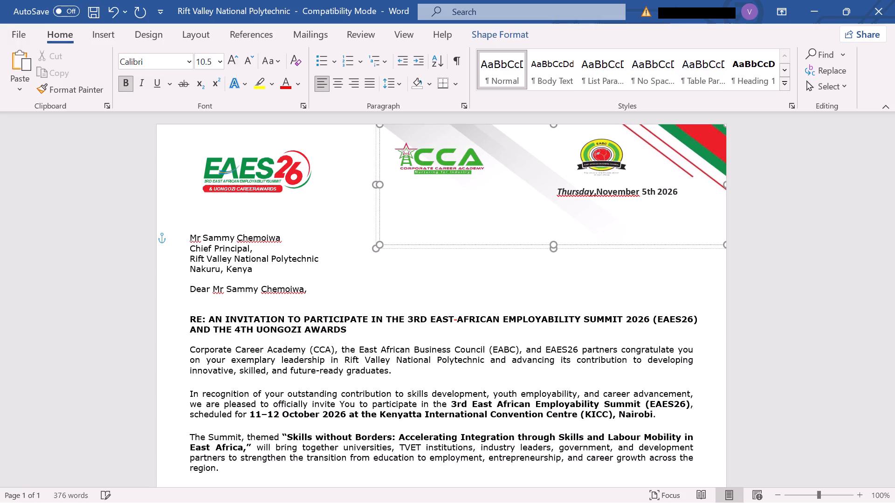
key("Return")
key("BackSpace")
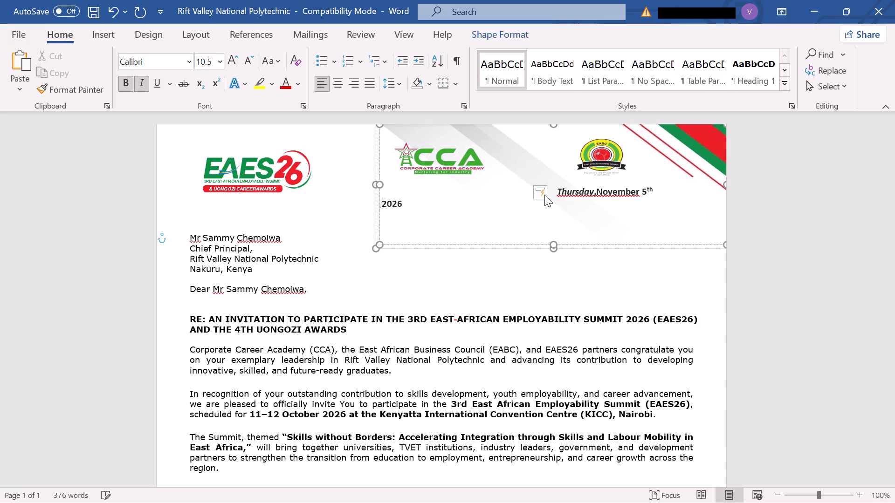
key("BackSpace")
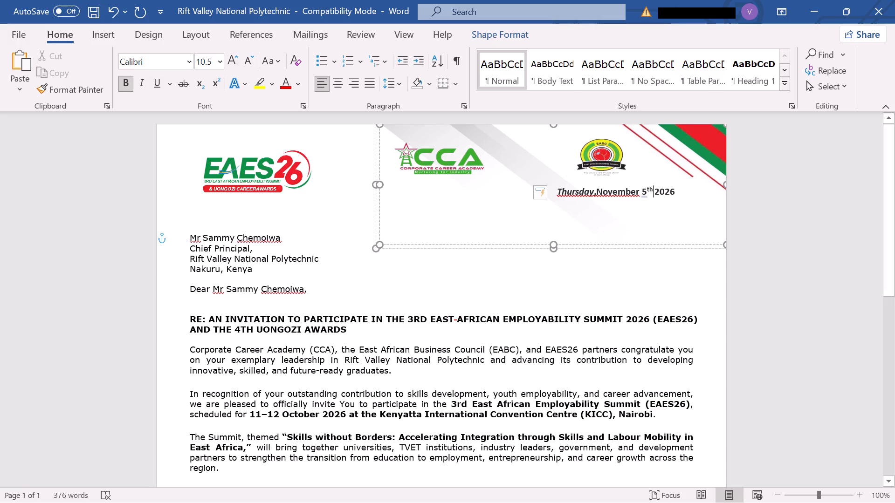
left_click(504, 270)
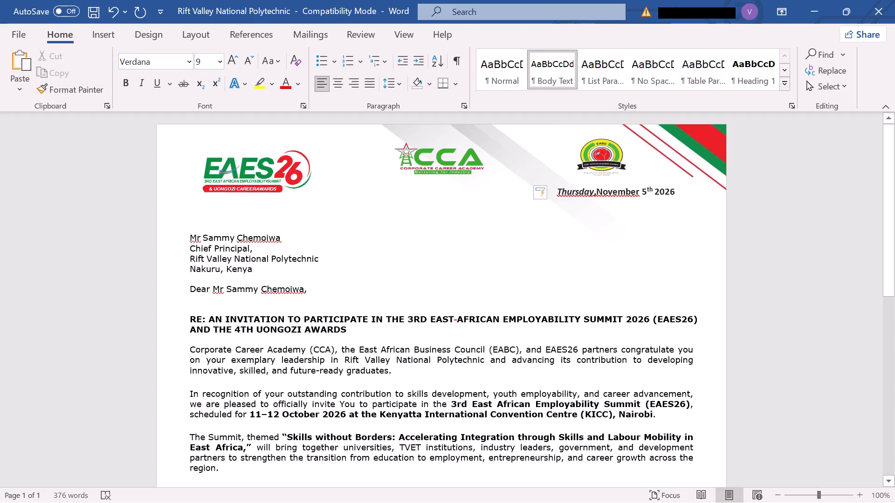
Move the Corporate Career Academy stamp at the letter's end rightward, clear of the chairperson's title line.
scroll(447, 381, "down", 5)
left_click(447, 381)
scroll(447, 381, "down", 1)
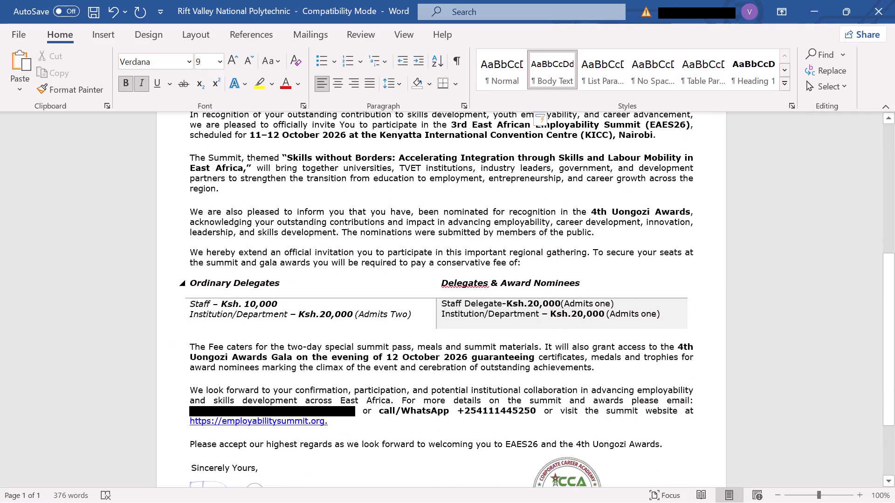
scroll(439, 373, "down", 2)
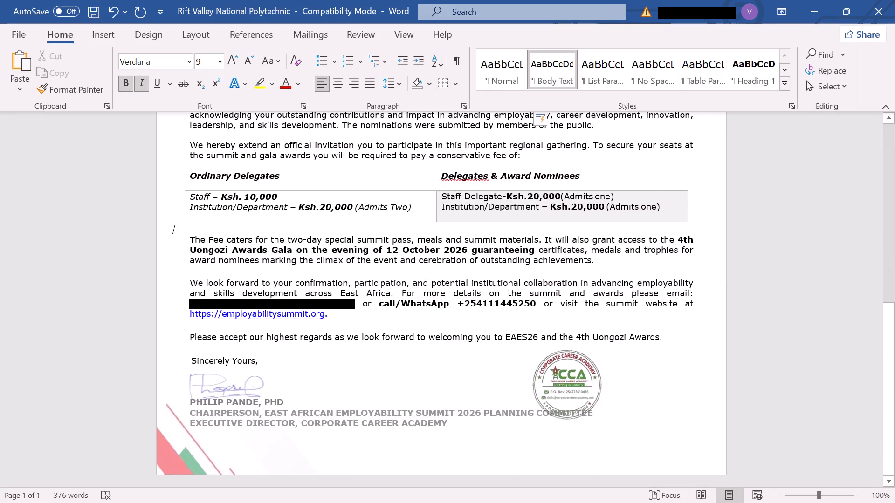
double_click(569, 392)
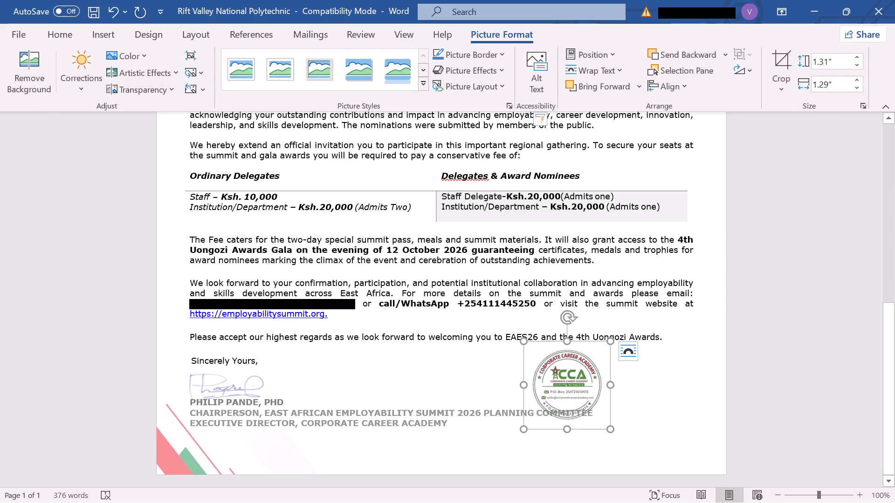
left_click_drag(569, 392, 668, 394)
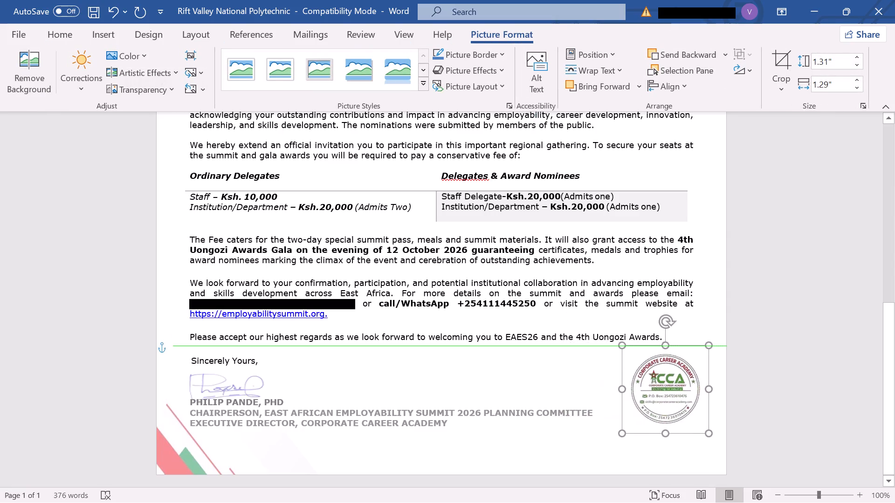
left_click_drag(668, 394, 665, 384)
left_click(665, 384)
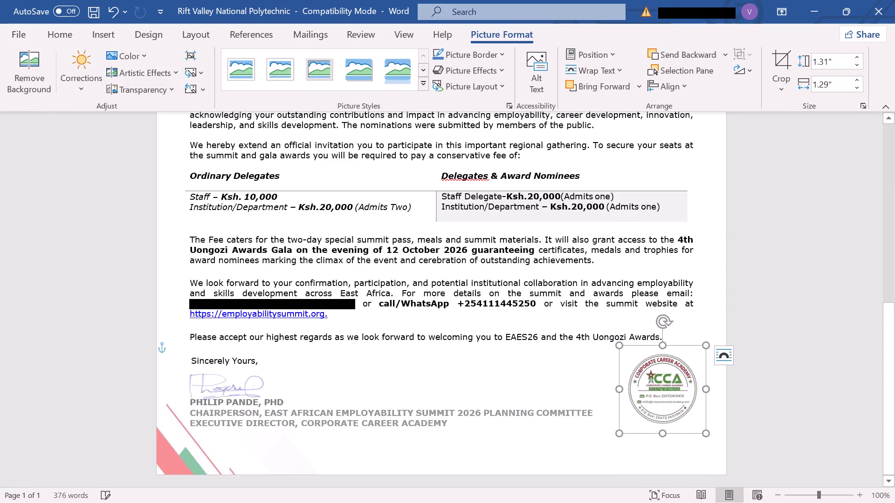
Move the handwritten signature in the footer slightly right, keeping it below Sincerely Yours, and return to the letter body.
double_click(206, 380)
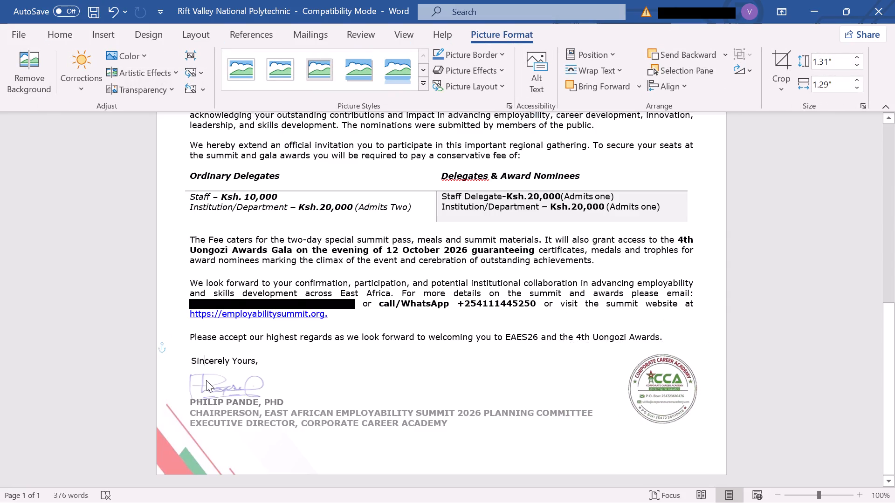
double_click(219, 384)
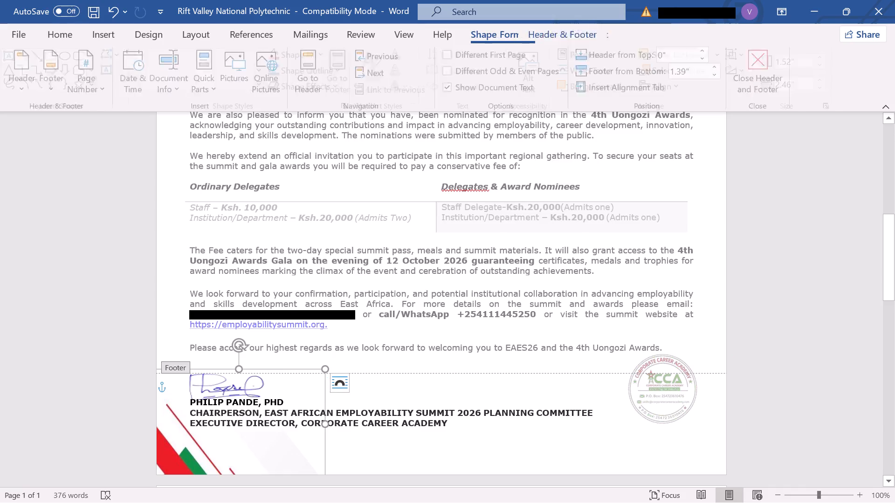
double_click(212, 390)
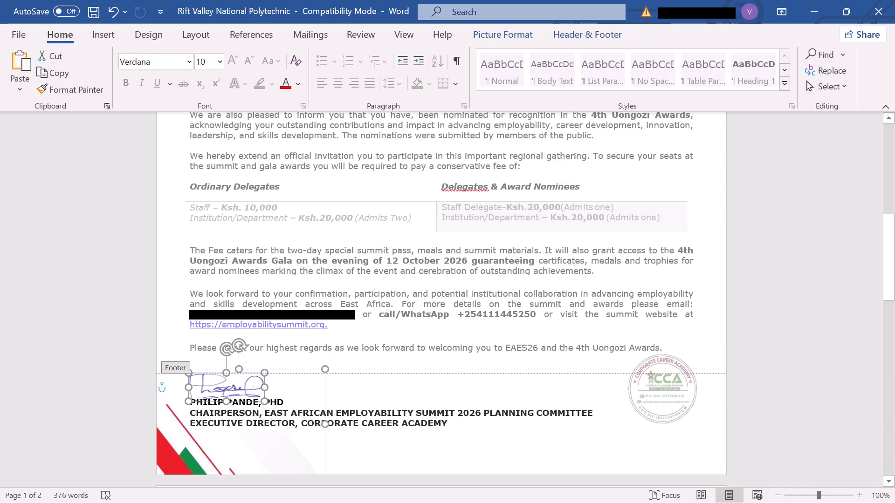
left_click_drag(212, 390, 241, 378)
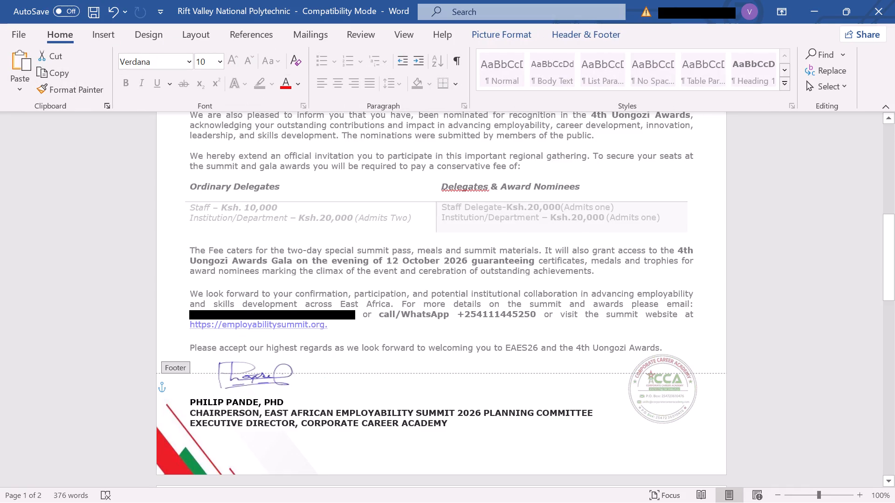
left_click_drag(241, 378, 238, 389)
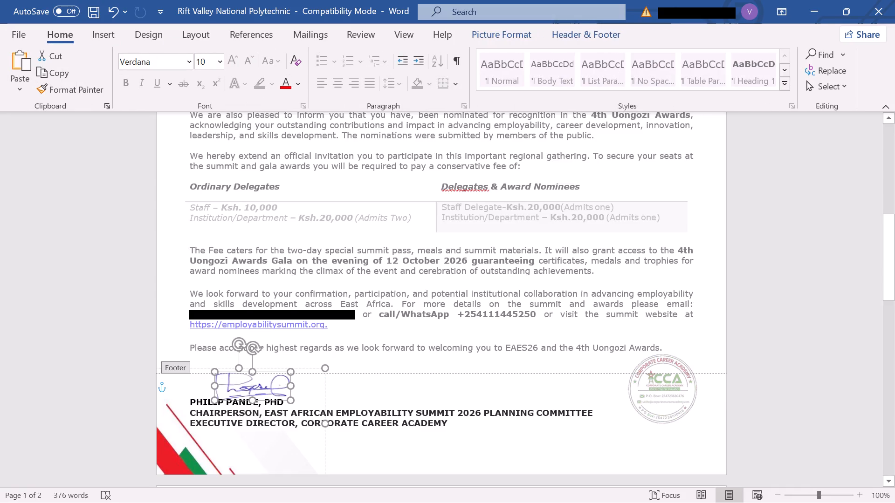
double_click(379, 375)
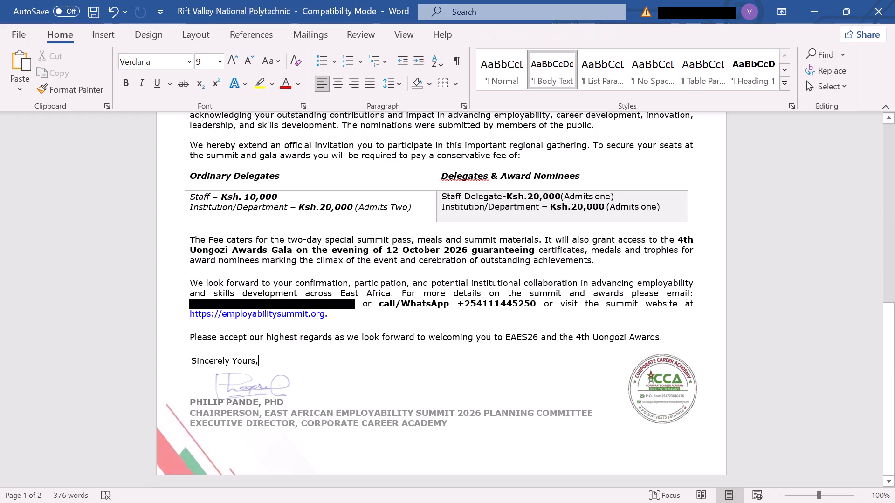
Move the handwritten signature in the footer slightly left and up, directly beneath Sincerely Yours, and return to the letter body.
double_click(249, 387)
left_click_drag(249, 387, 234, 382)
left_click(234, 382)
left_click(401, 405)
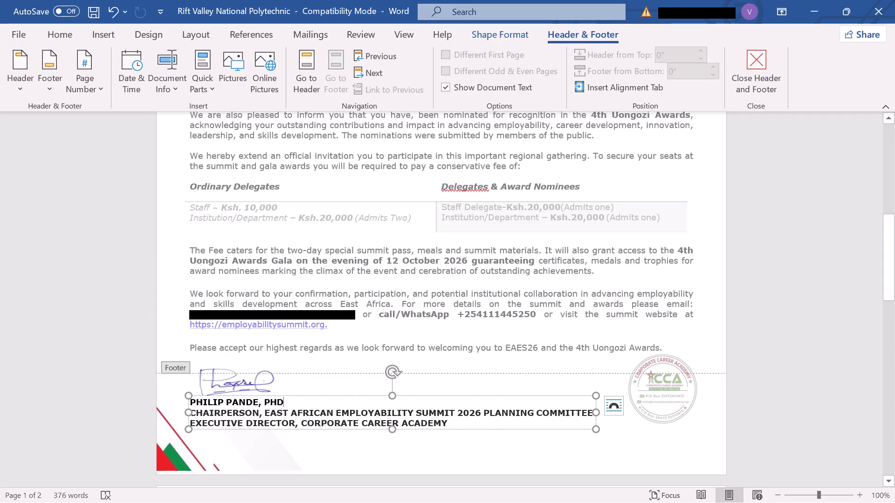
double_click(231, 382)
double_click(231, 382)
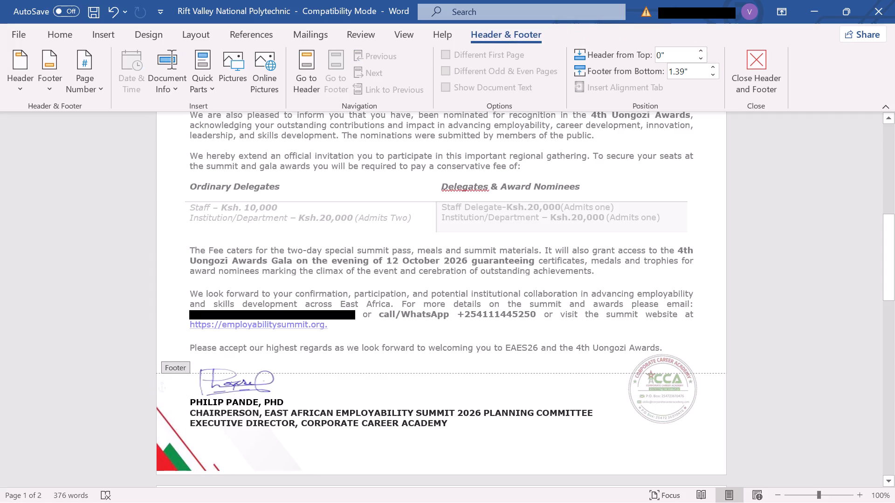
left_click_drag(231, 382, 255, 389)
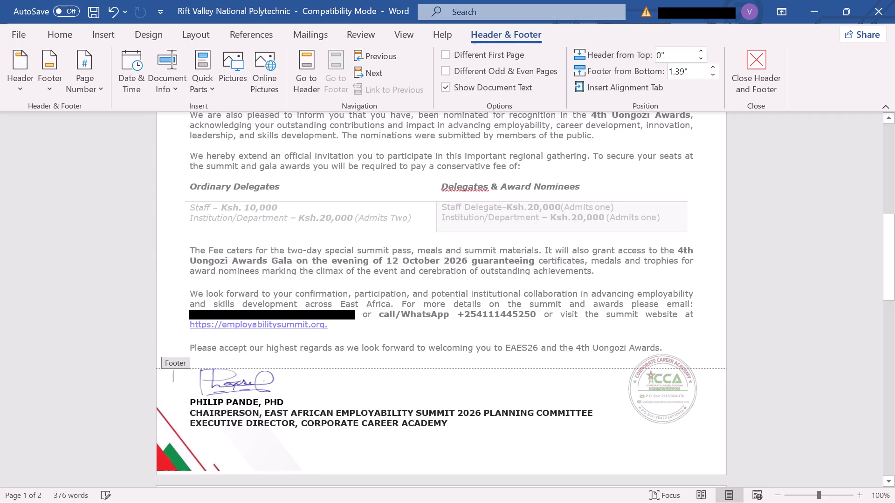
double_click(394, 393)
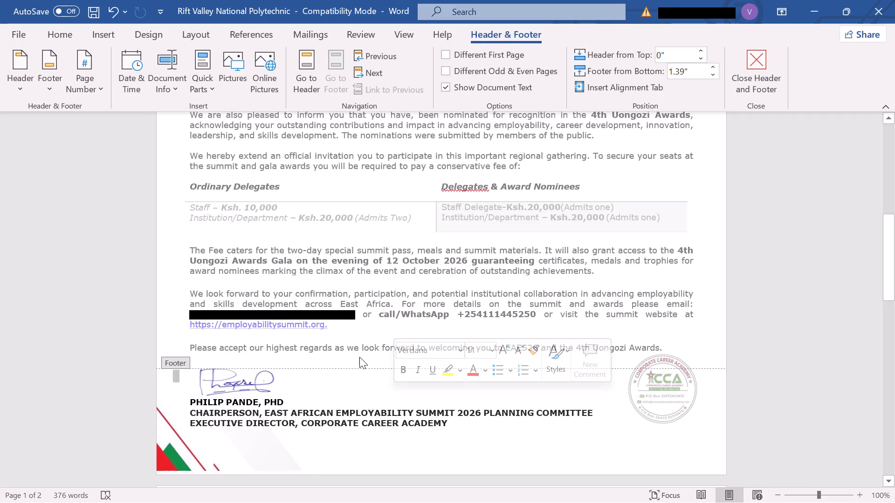
double_click(358, 355)
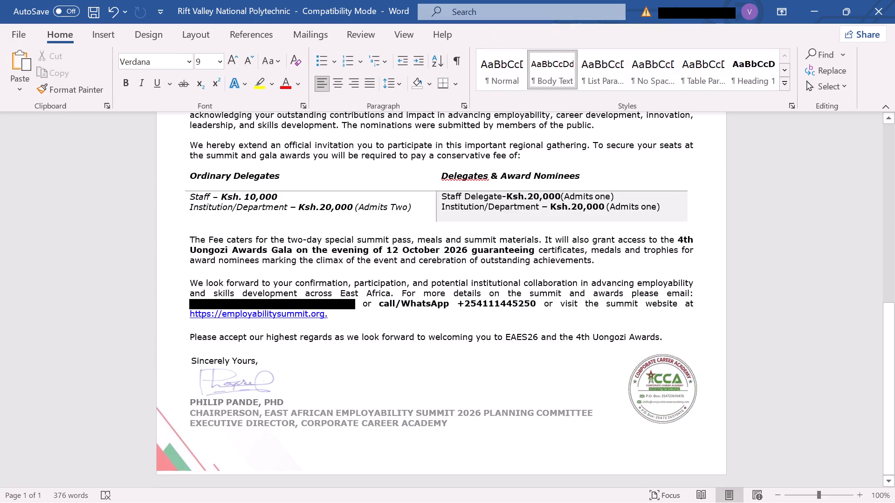
left_click(358, 355)
left_click(801, 425)
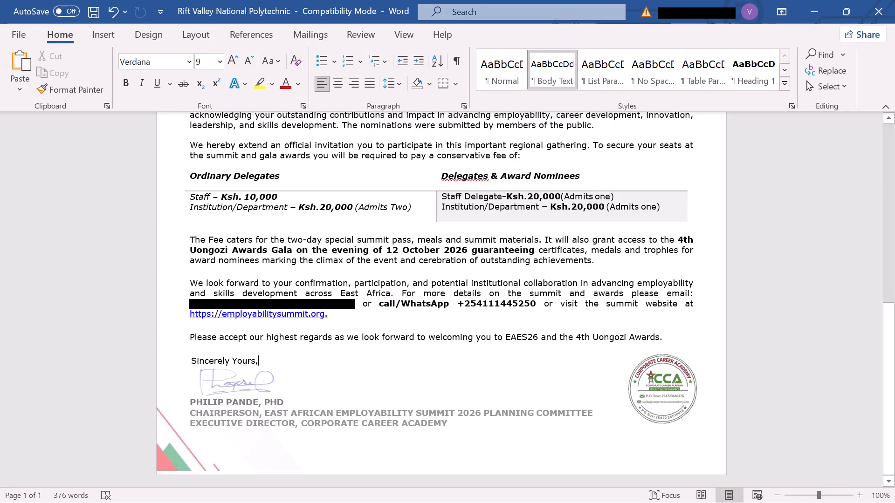
Change the summit dates in the invitation paragraph to 11–12 November 2026.
scroll(456, 299, "up", 2)
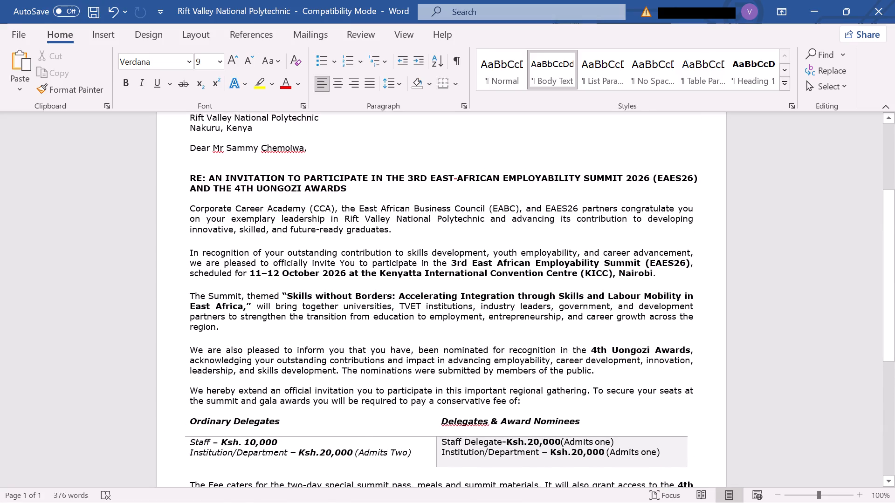
left_click(318, 275)
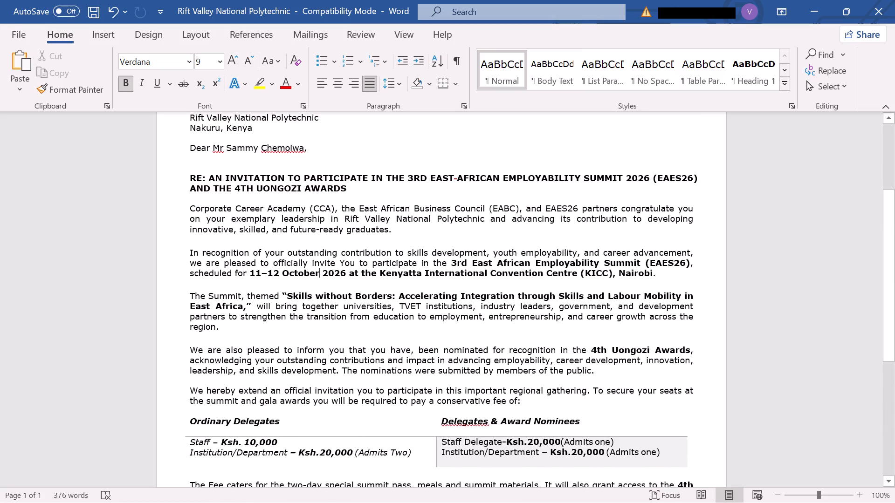
key("BackSpace")
key("BackSpace")
key("BackSpace")
key("BackSpace")
key("BackSpace")
key("BackSpace")
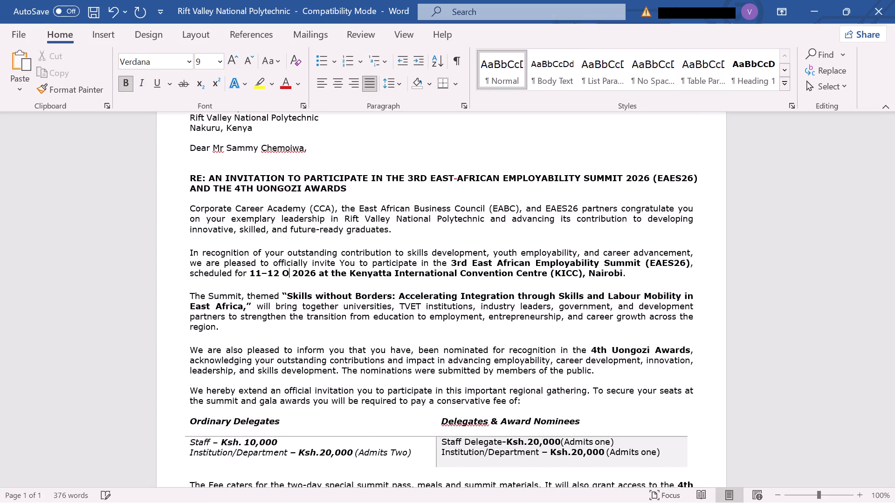
key("BackSpace")
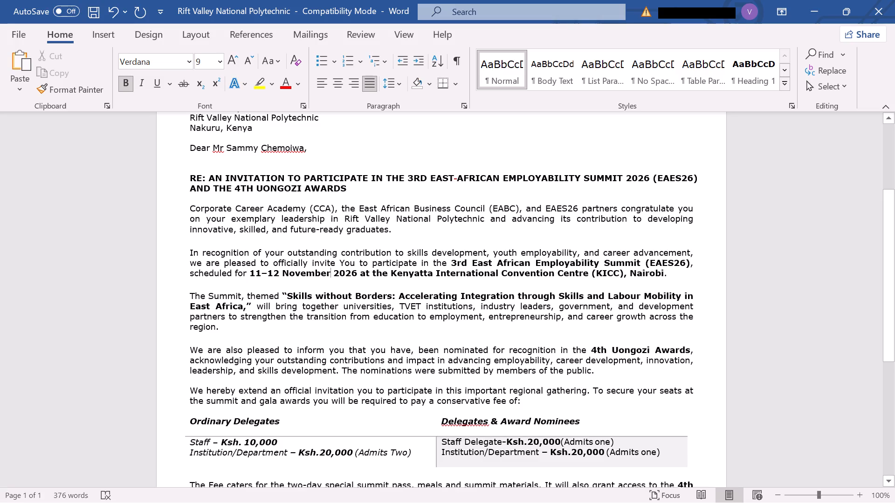
left_click(403, 269)
Change the Uongozi Awards Gala date in the fee paragraph to 12 November 2026, leaving no stray spaces in the month.
scroll(423, 266, "up", 3)
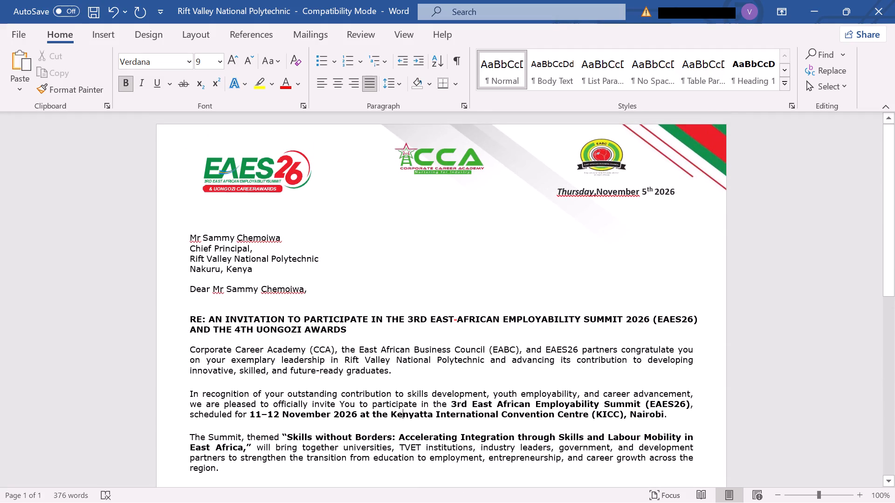
scroll(336, 294, "down", 3)
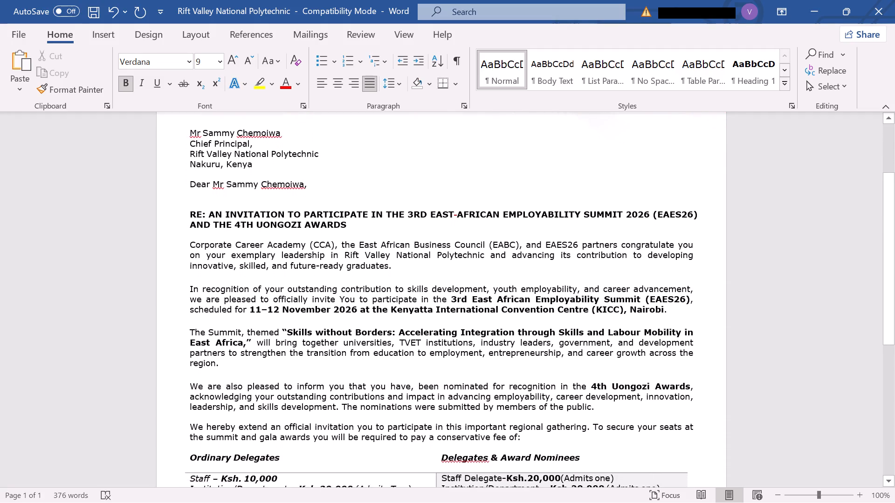
scroll(336, 294, "down", 4)
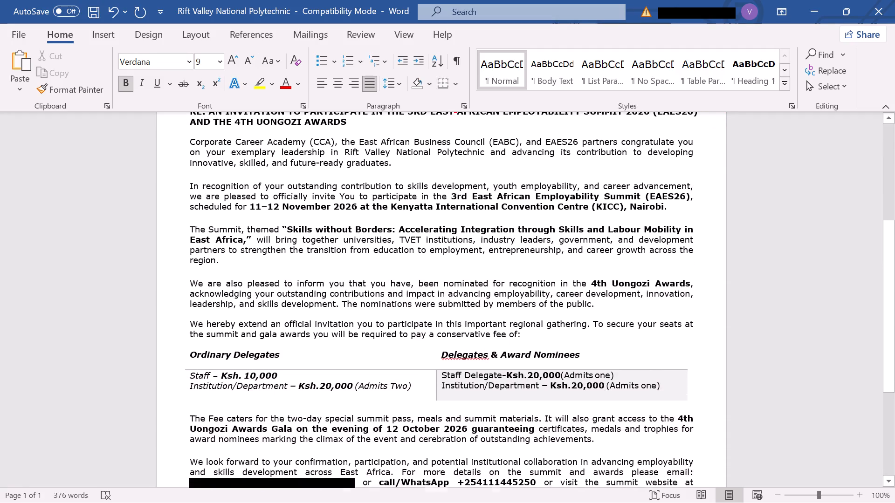
scroll(336, 289, "down", 6)
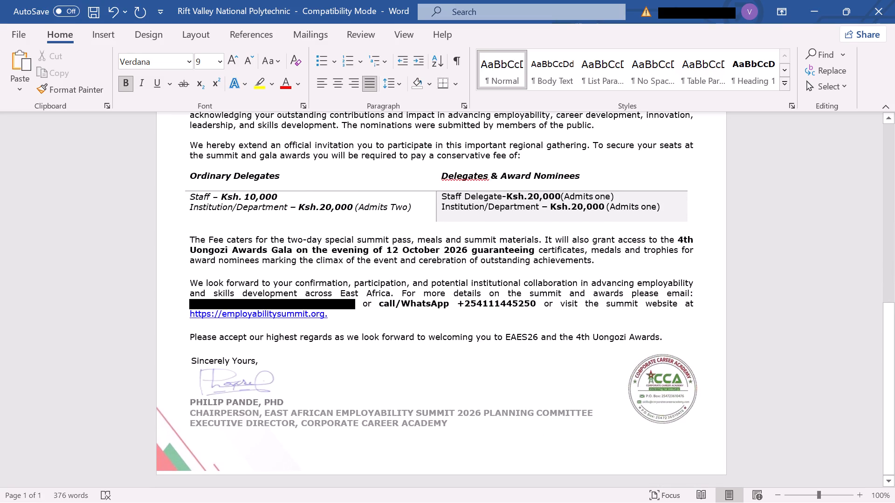
scroll(336, 289, "down", 2)
scroll(336, 289, "up", 1)
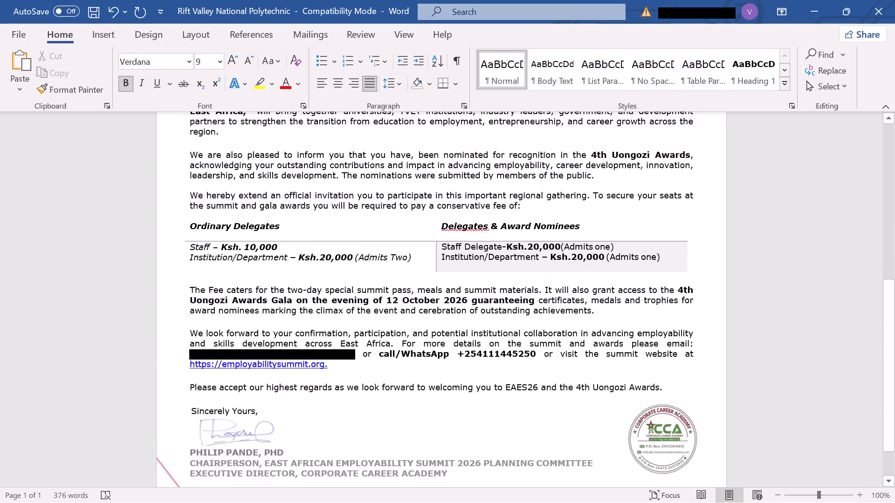
left_click(441, 301)
left_click_drag(441, 301, 405, 295)
left_click_drag(405, 295, 405, 296)
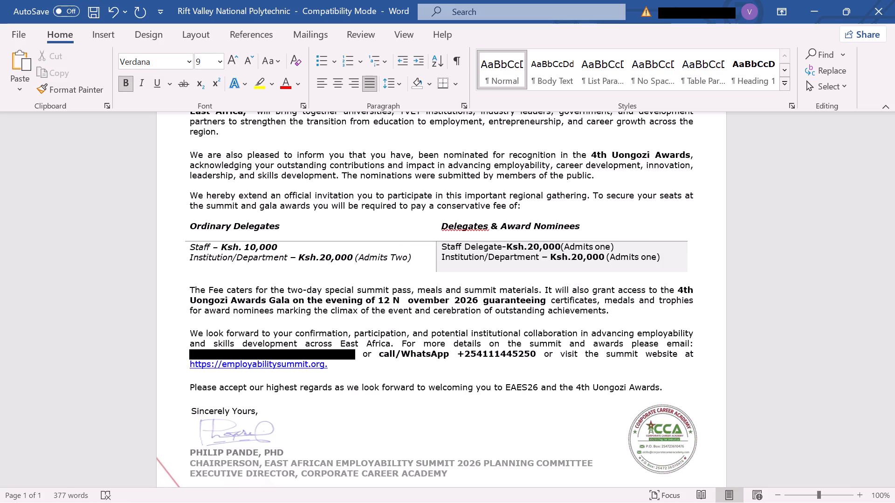
left_click(407, 297)
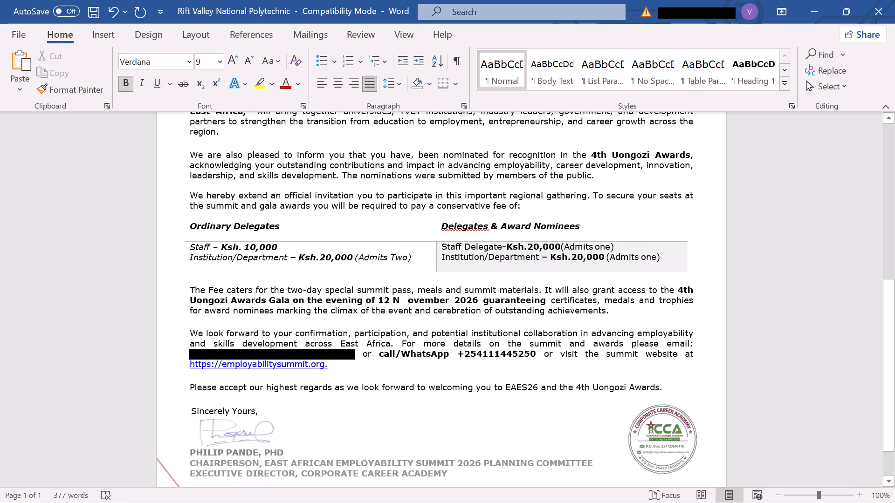
key("BackSpace")
key("BackSpace")
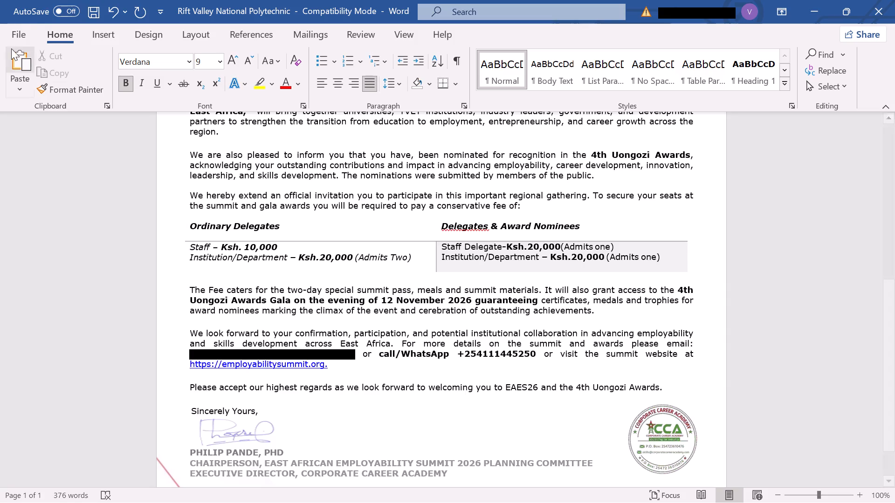
Save the letter as a PDF in Downloads under the new name Rift Valley National Polytechnic-2, keeping the existing PDF.
left_click(16, 35)
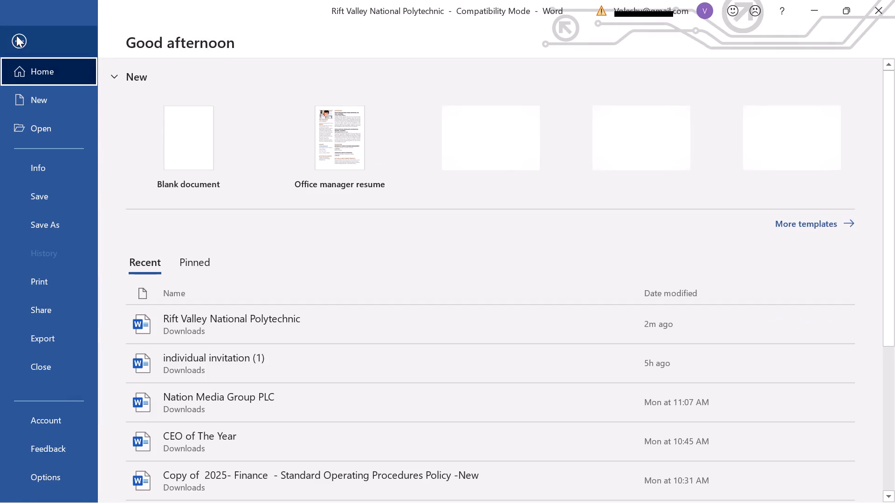
left_click(59, 220)
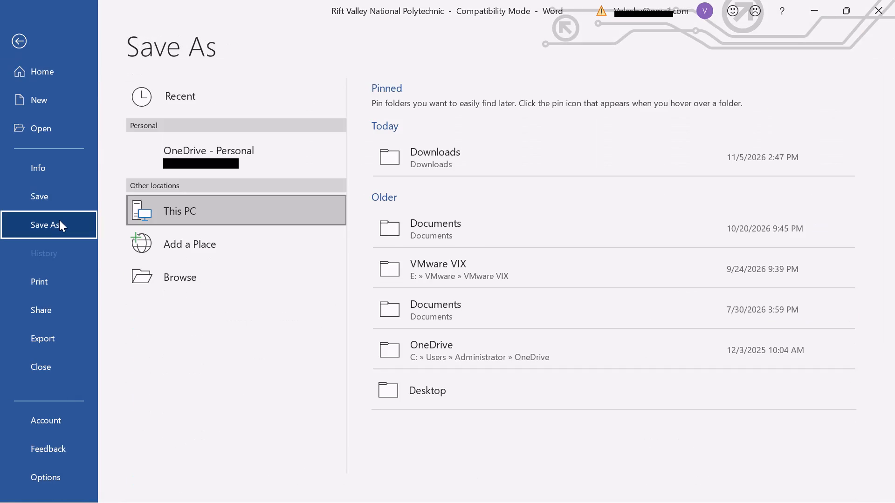
left_click(460, 157)
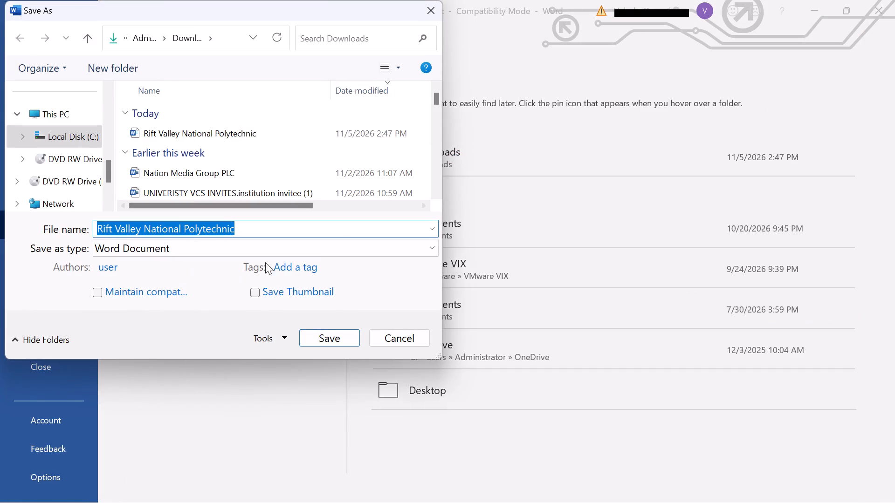
left_click(430, 246)
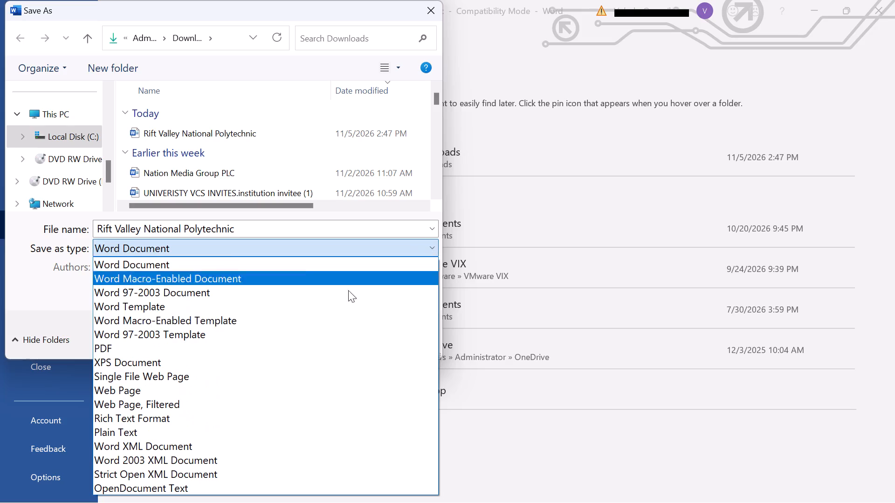
left_click(339, 352)
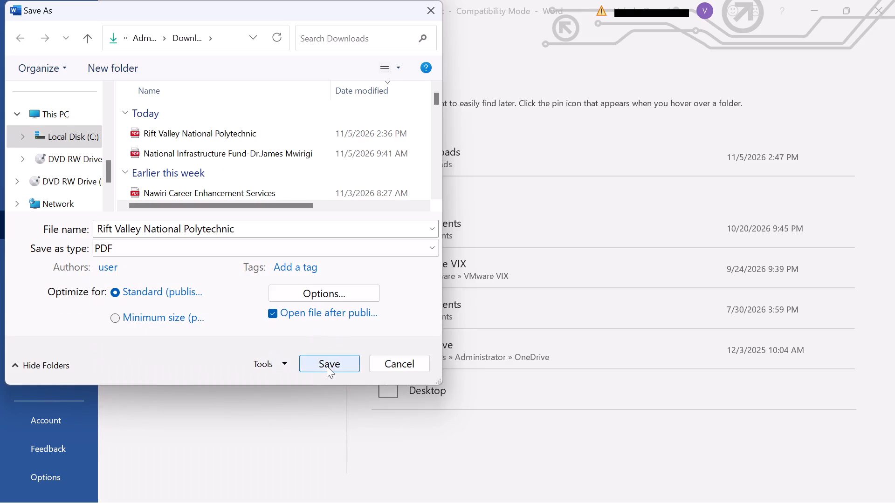
left_click(327, 366)
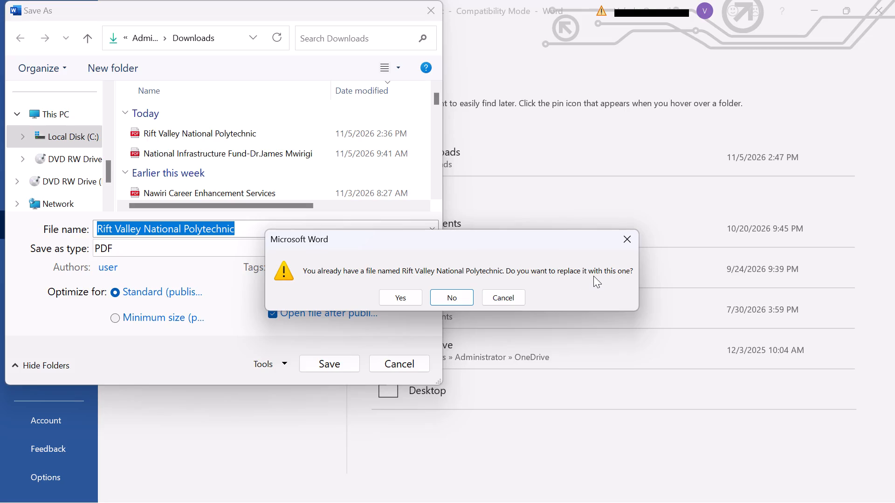
left_click(497, 297)
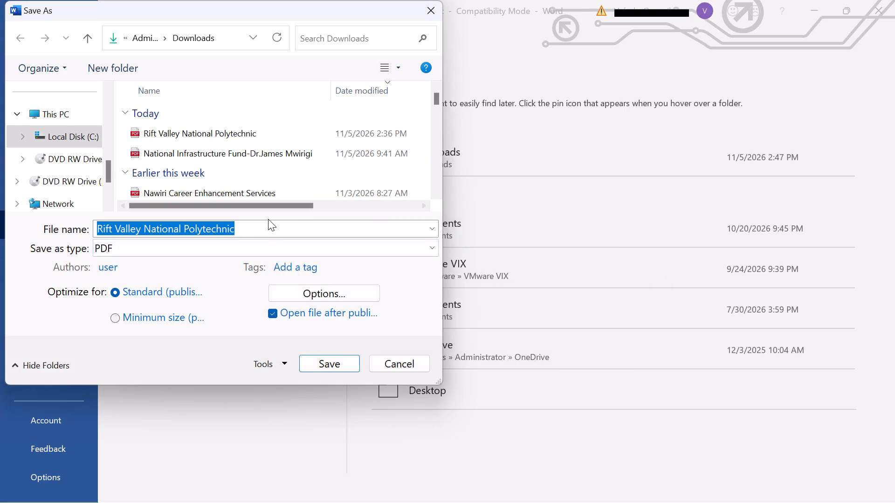
left_click(259, 226)
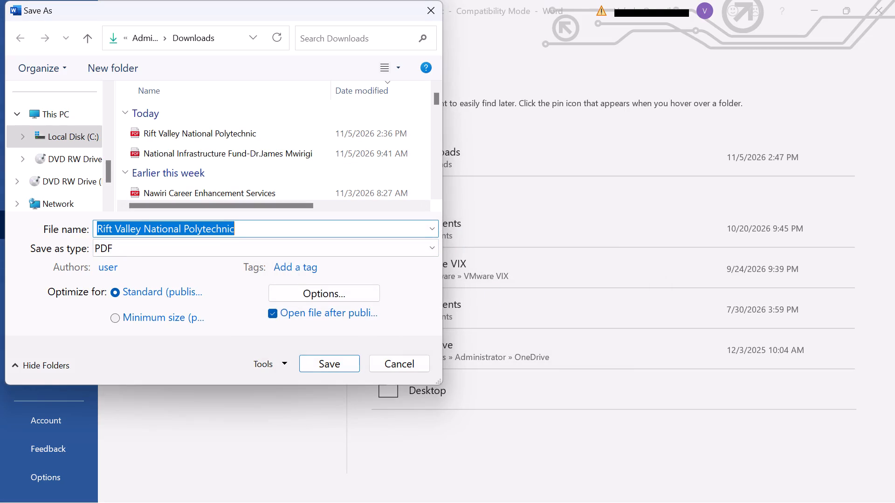
key("minus")
key("BackSpace")
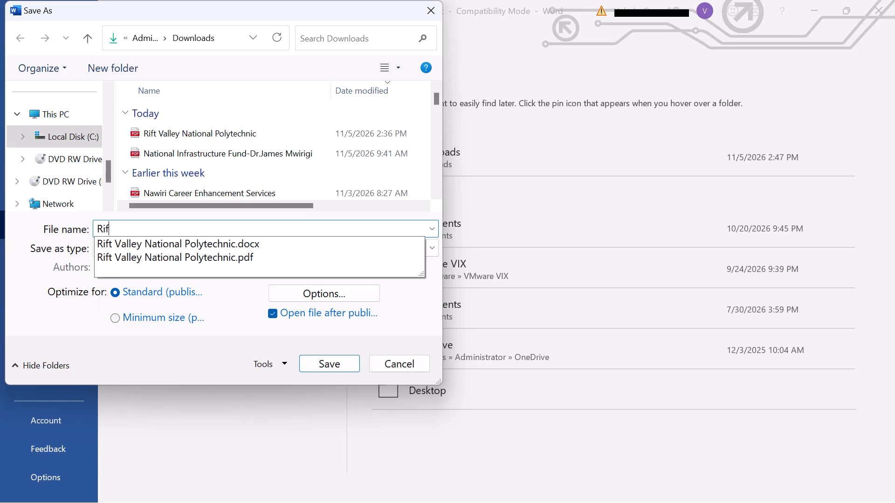
type("alley")
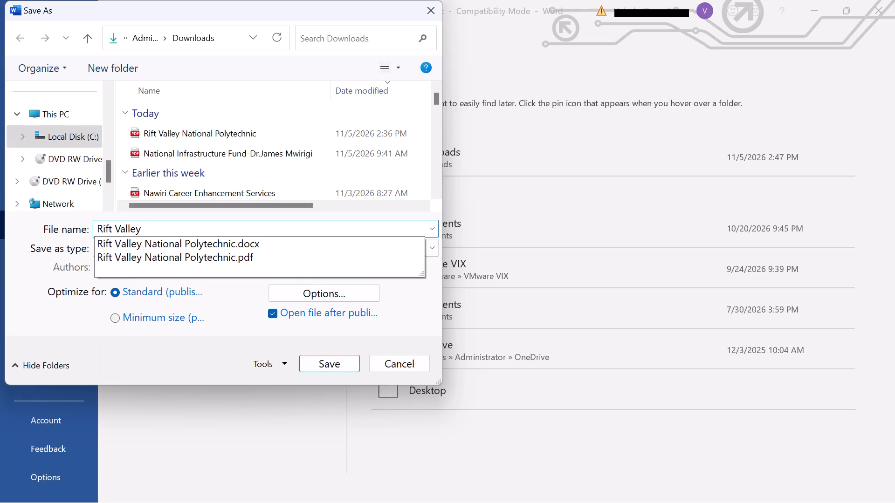
key("space")
type("ational")
key("space")
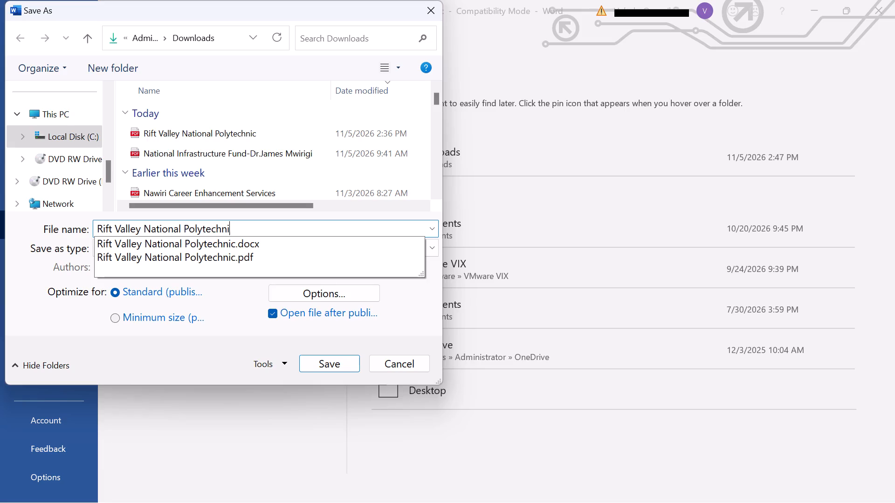
type("-2")
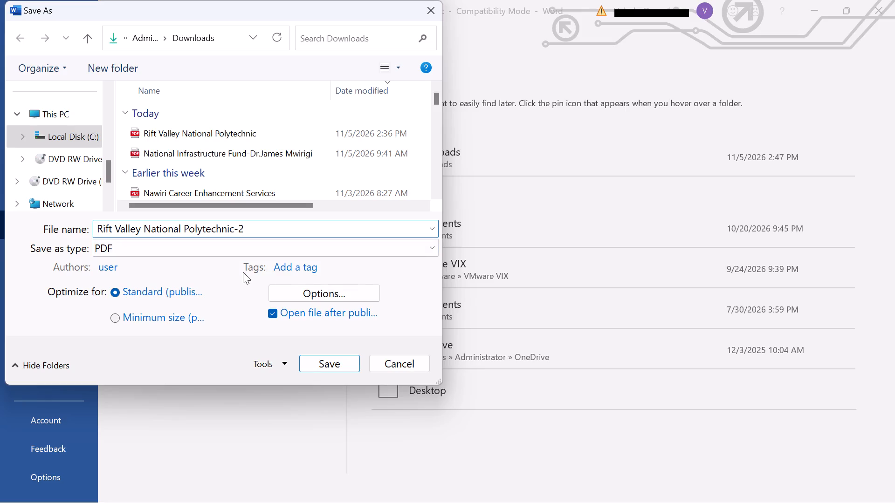
left_click(326, 364)
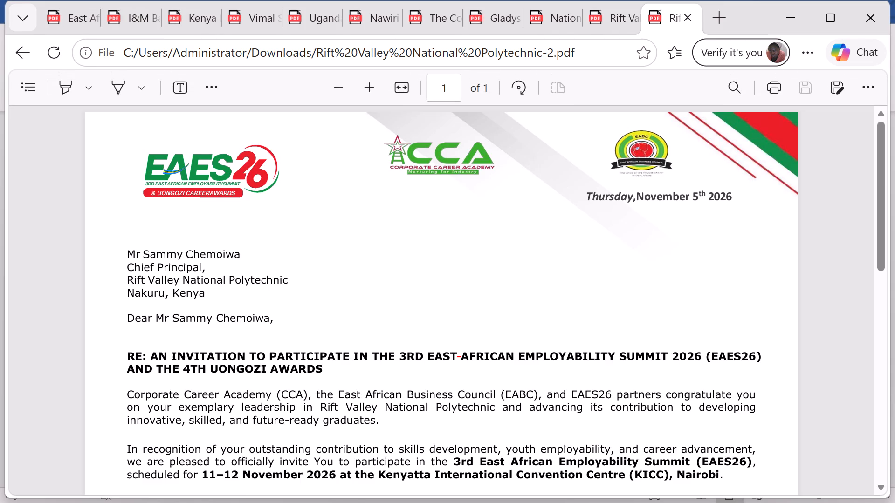
Review the exported Rift Valley National Polytechnic-2 PDF down to its footer, and look over the source letter in Word.
scroll(382, 333, "down", 3)
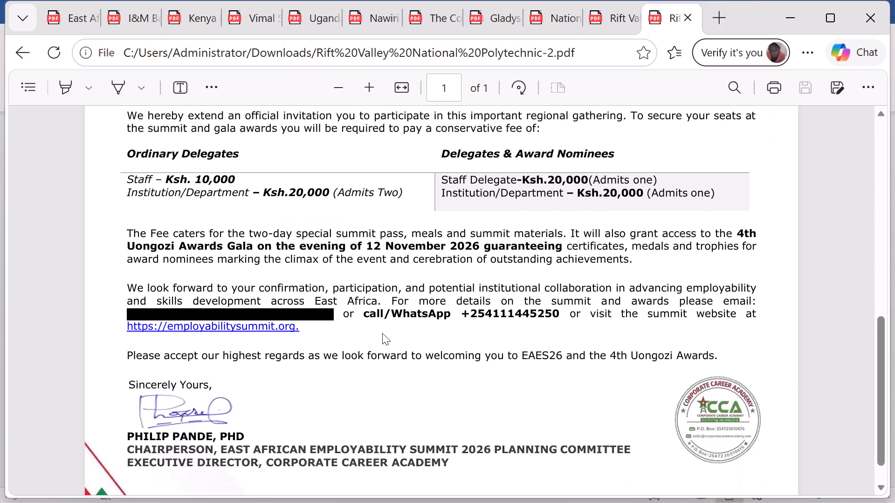
scroll(382, 333, "down", 5)
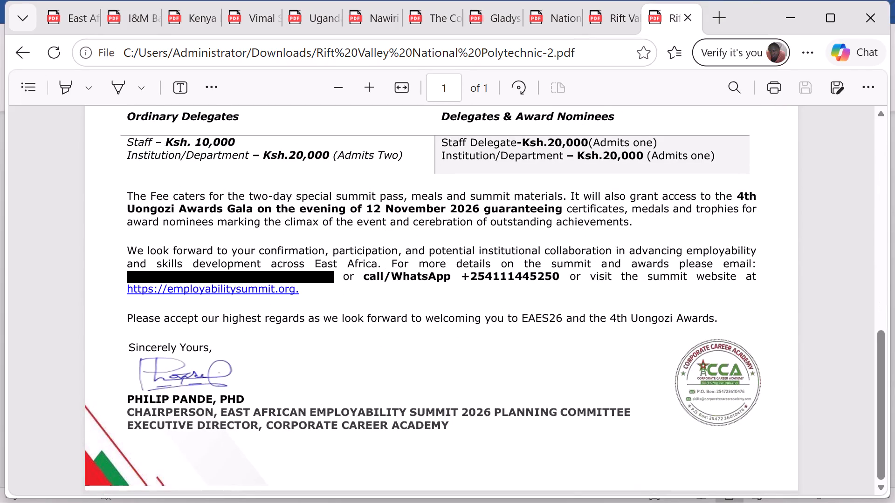
scroll(386, 328, "down", 1)
left_click(791, 11)
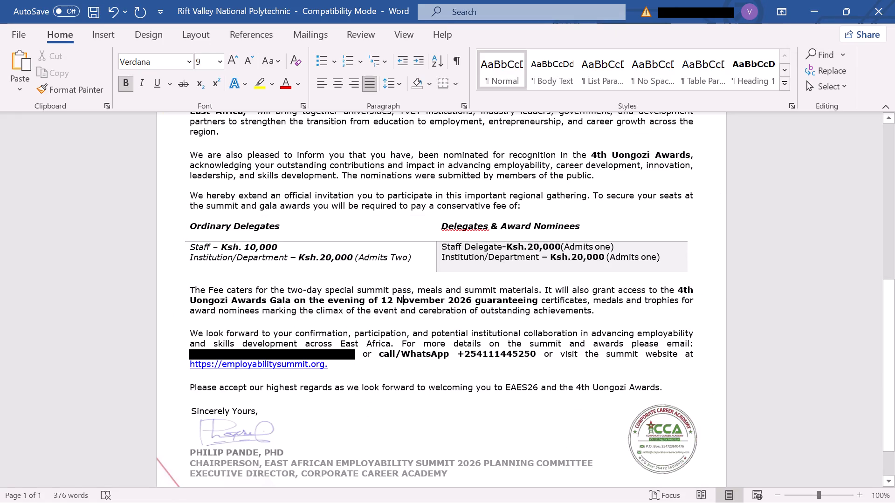
scroll(426, 336, "down", 2)
scroll(426, 336, "up", 5)
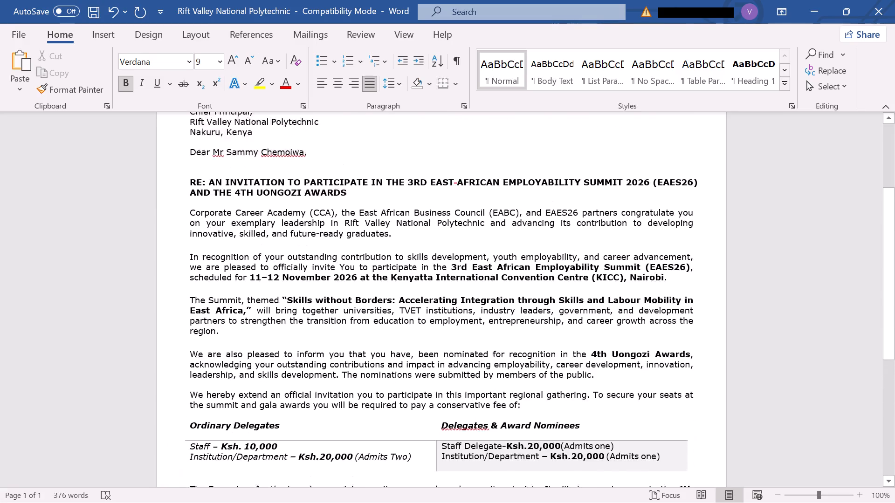
scroll(426, 336, "up", 2)
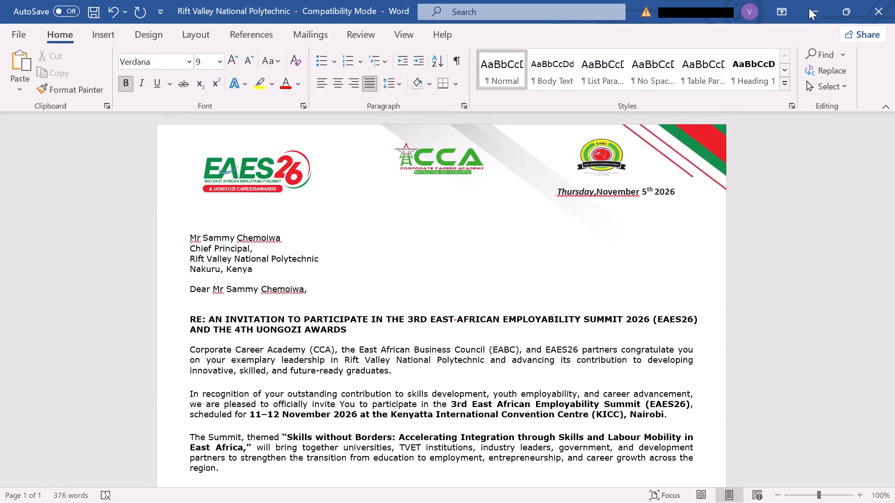
Minimise the Rift Valley letter and Document1 windows to switch to the Chrome window with Smallpdf.
left_click(806, 8)
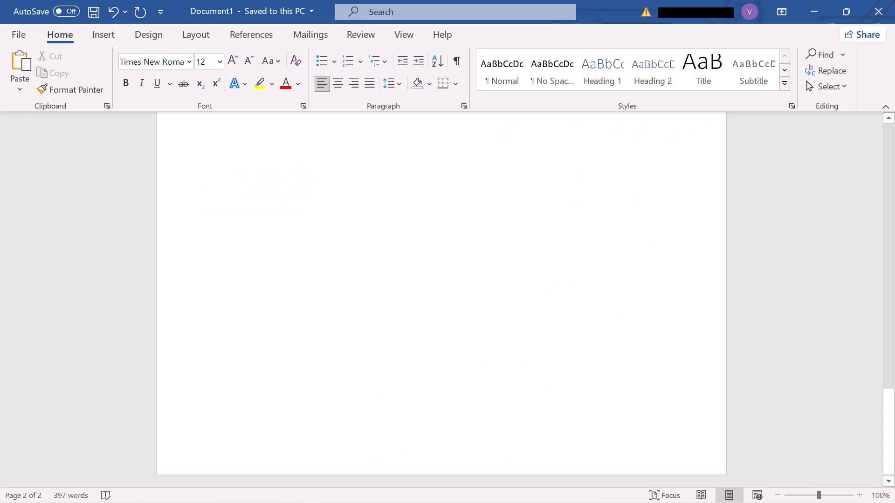
left_click(813, 2)
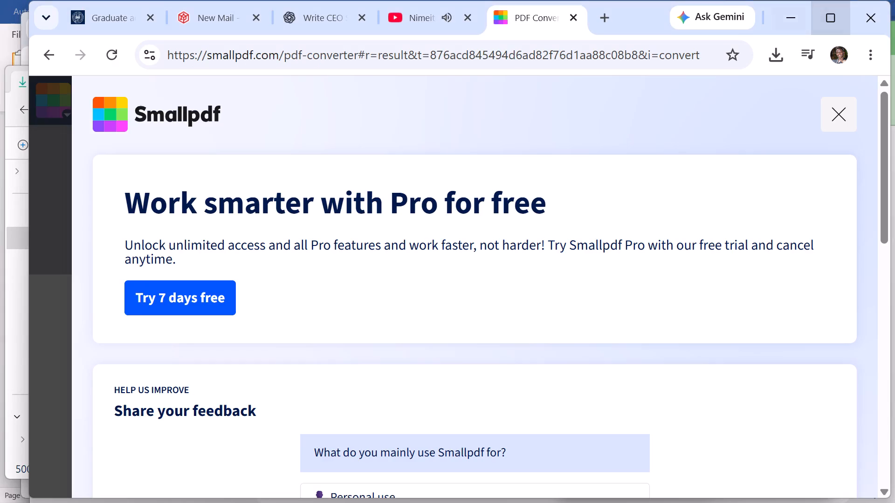